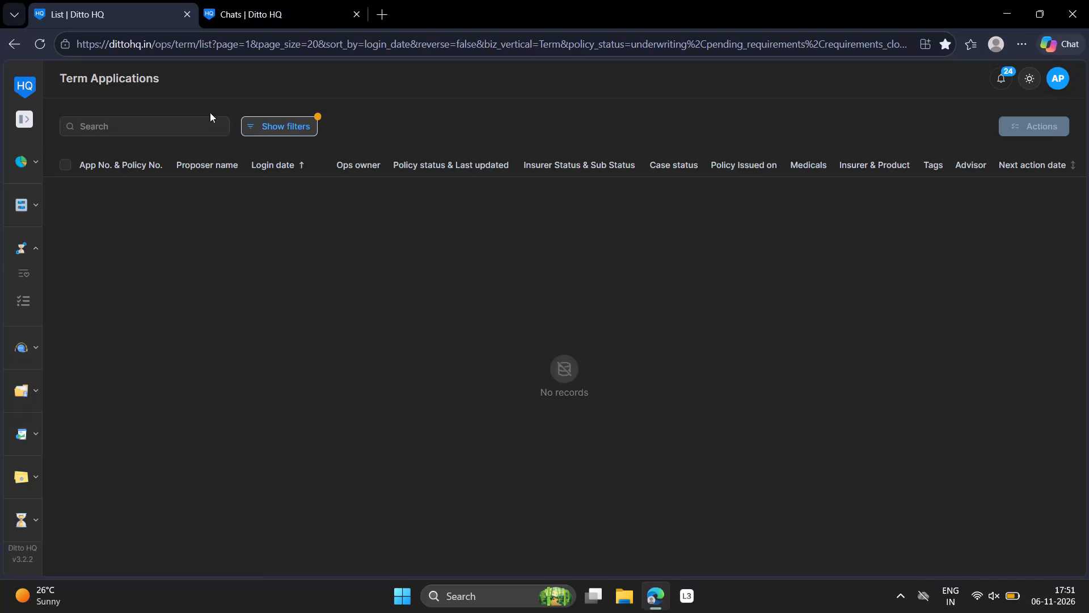
# Remove the Open case filter from the Term Applications list, keeping the ops owner and policy status filters.
pyautogui.click(281, 136)
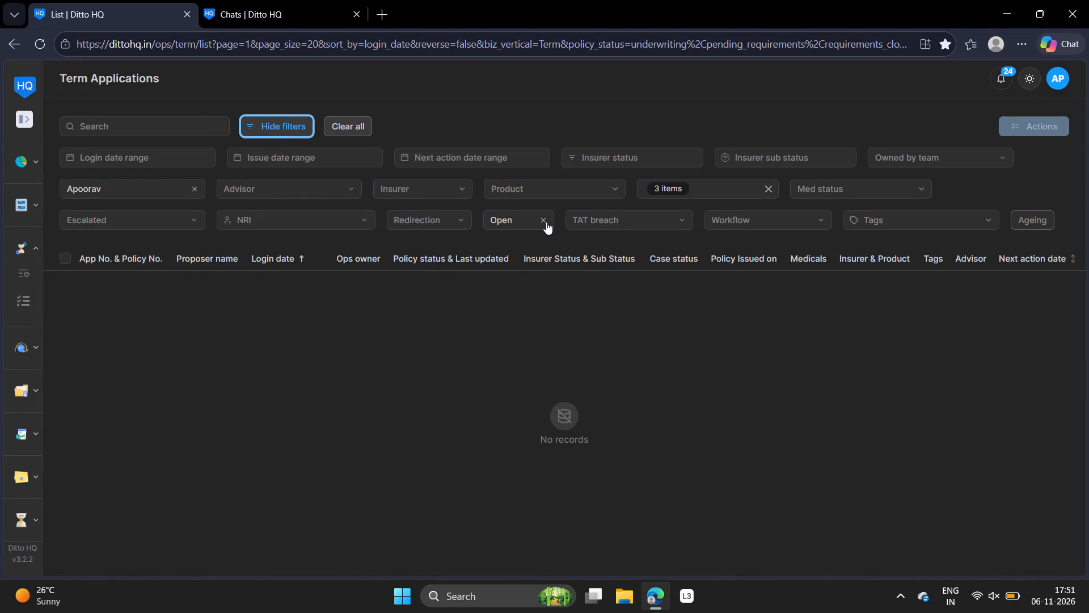
pyautogui.click(546, 222)
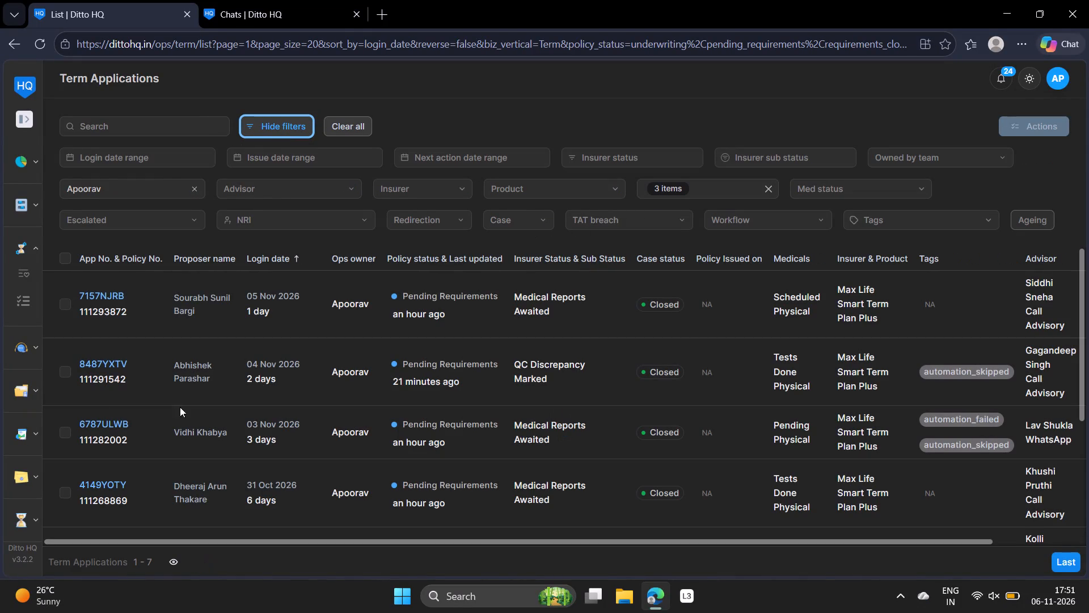
pyautogui.scroll(-2, 178, 394)
pyautogui.click(111, 348)
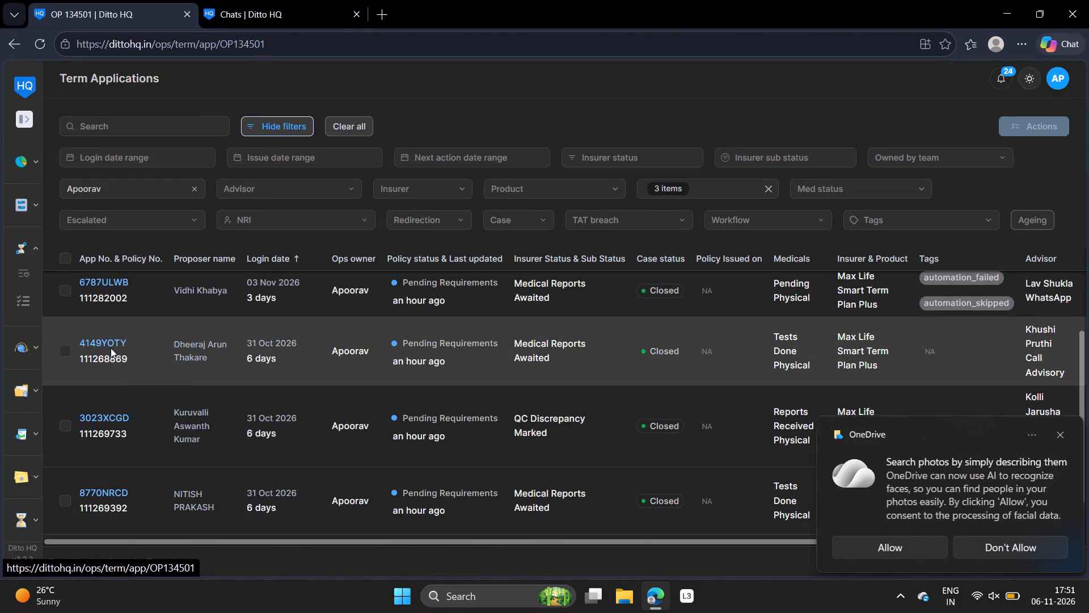
pyautogui.click(1058, 436)
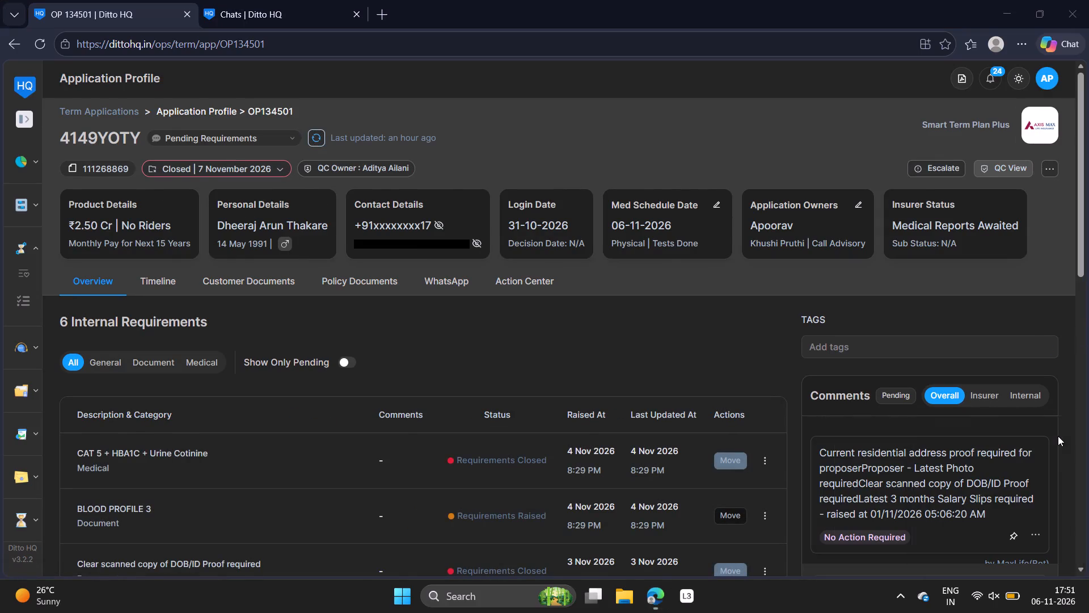
pyautogui.scroll(-5, 826, 325)
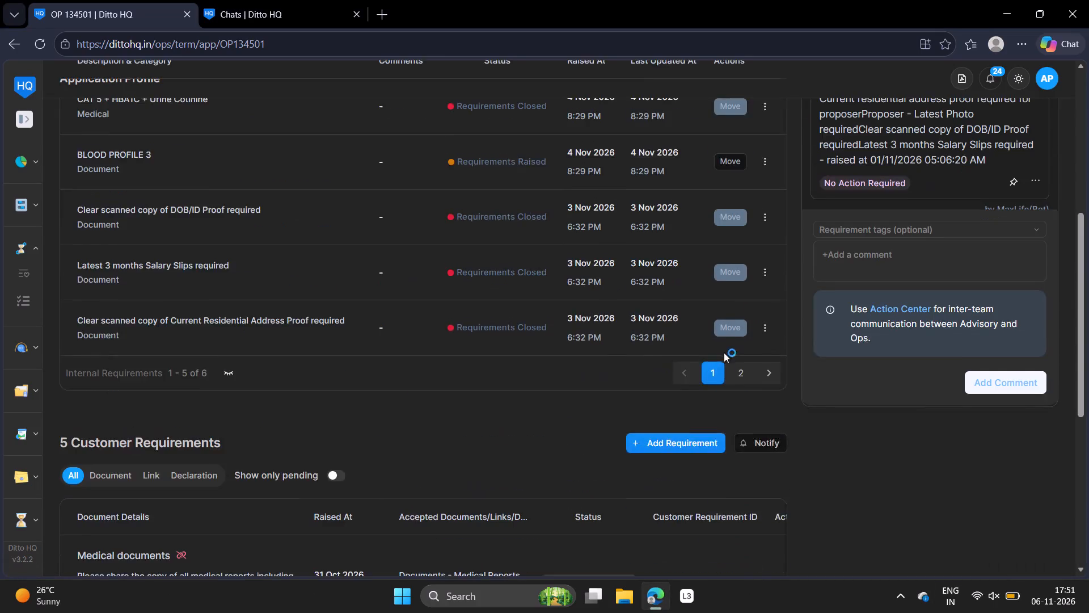
pyautogui.scroll(-8, 710, 389)
pyautogui.scroll(-4, 672, 303)
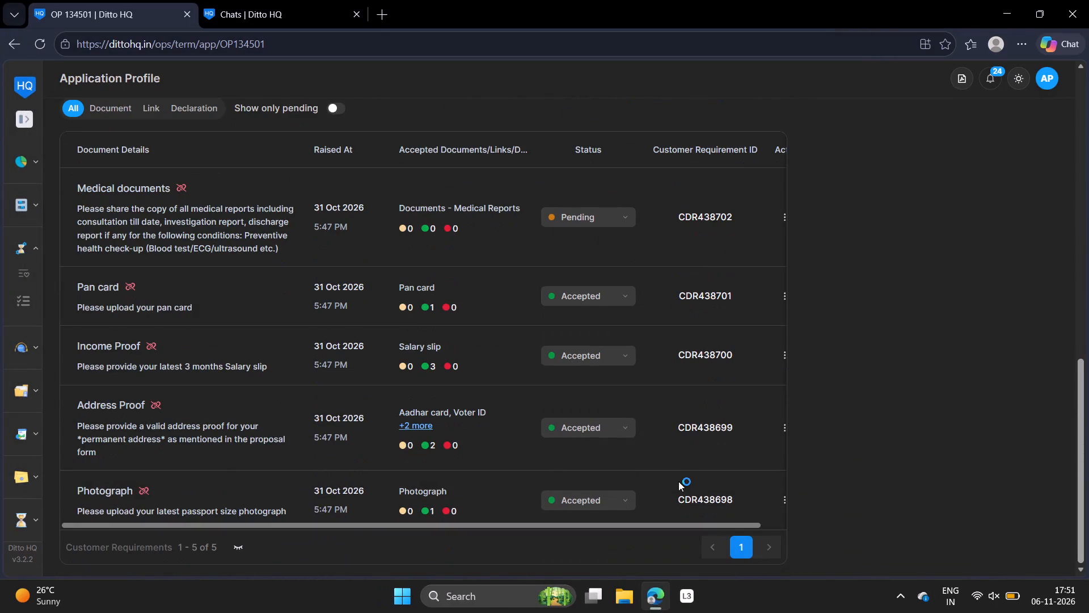
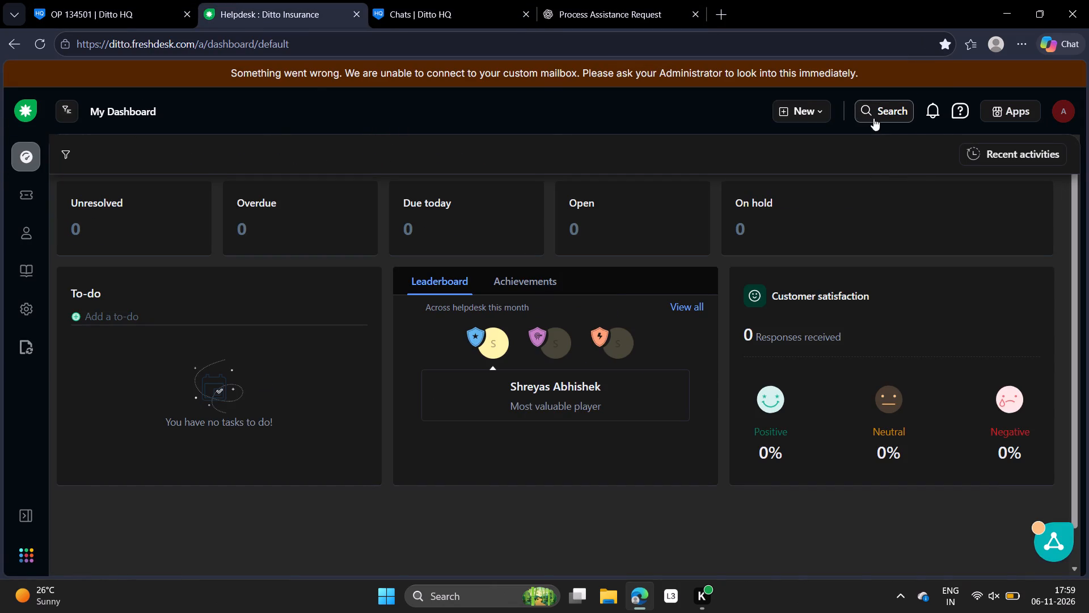
# Search the Freshdesk helpdesk for the customer's full name, checking the Tickets, Companies, Solutions and All result categories, and close the search.
pyautogui.click(873, 118)
pyautogui.rightClick(873, 118)
pyautogui.click(895, 246)
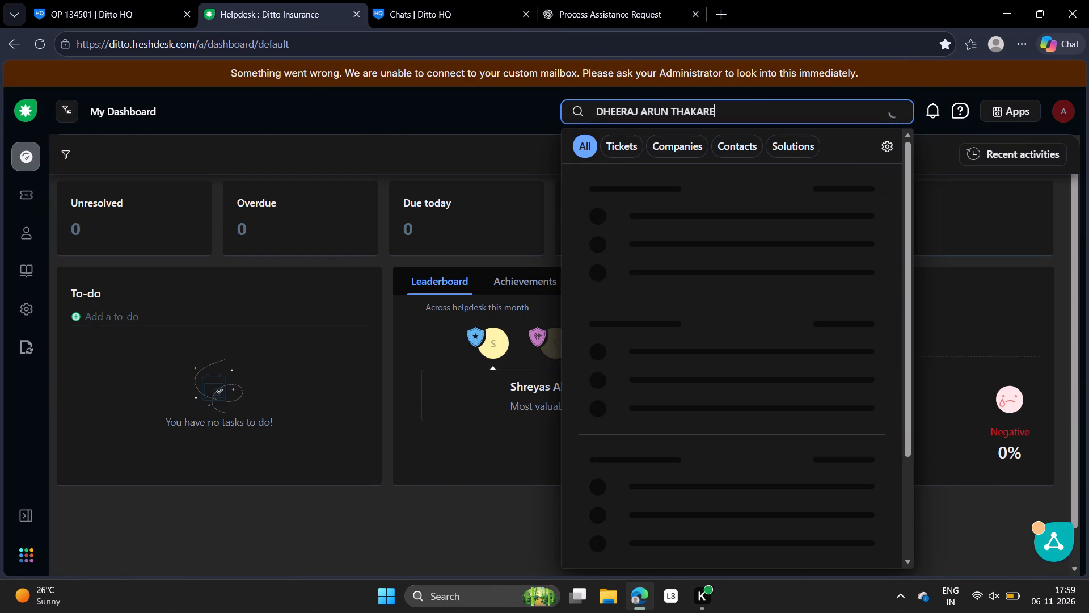
pyautogui.click(629, 143)
pyautogui.click(666, 146)
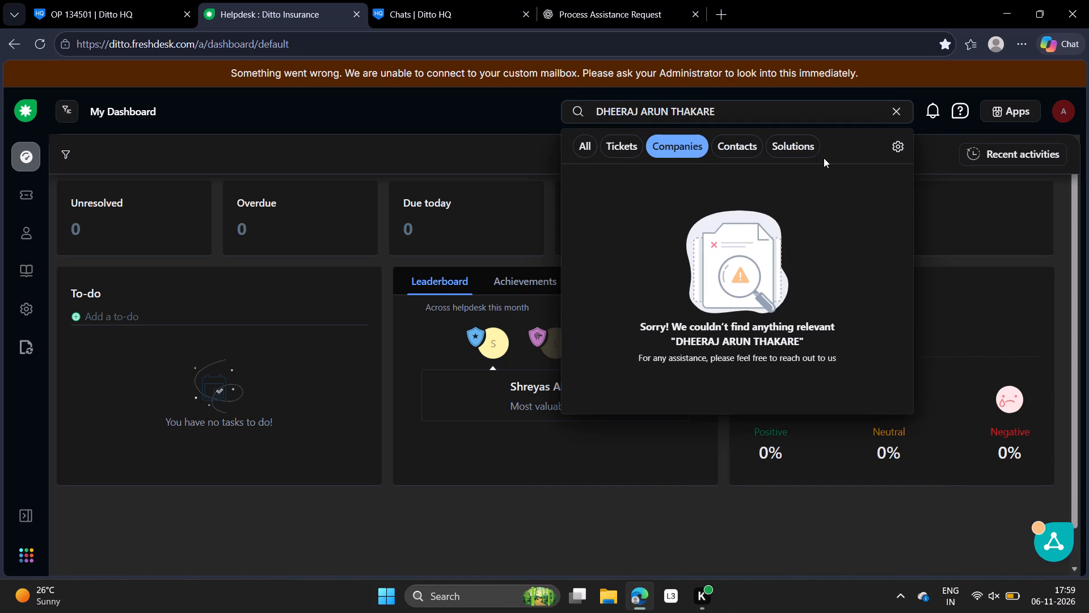
pyautogui.click(816, 158)
pyautogui.click(803, 146)
pyautogui.click(593, 146)
pyautogui.click(546, 129)
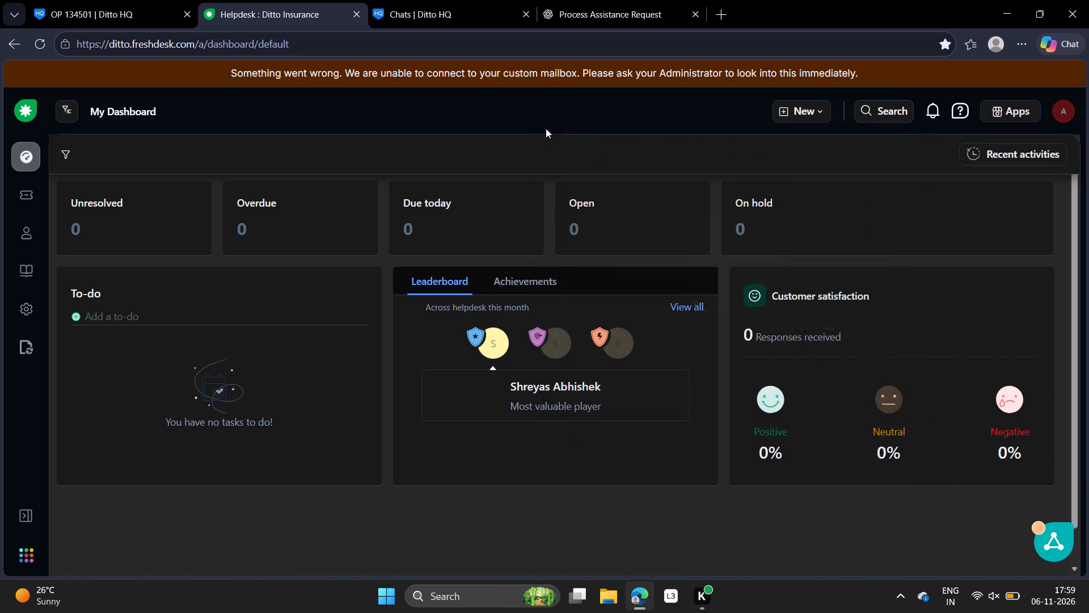
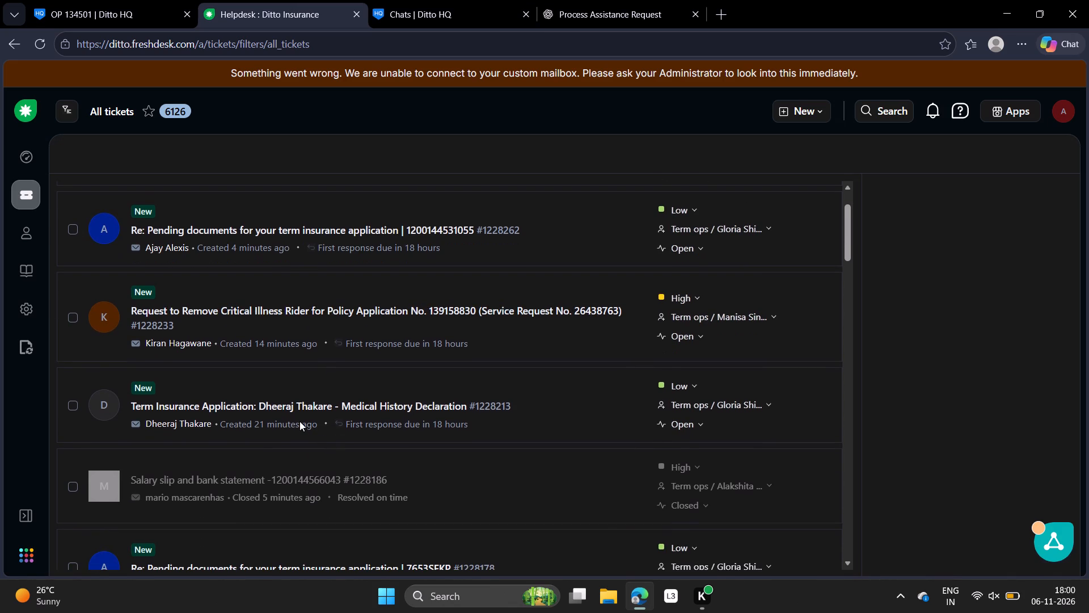
pyautogui.scroll(-1, 298, 421)
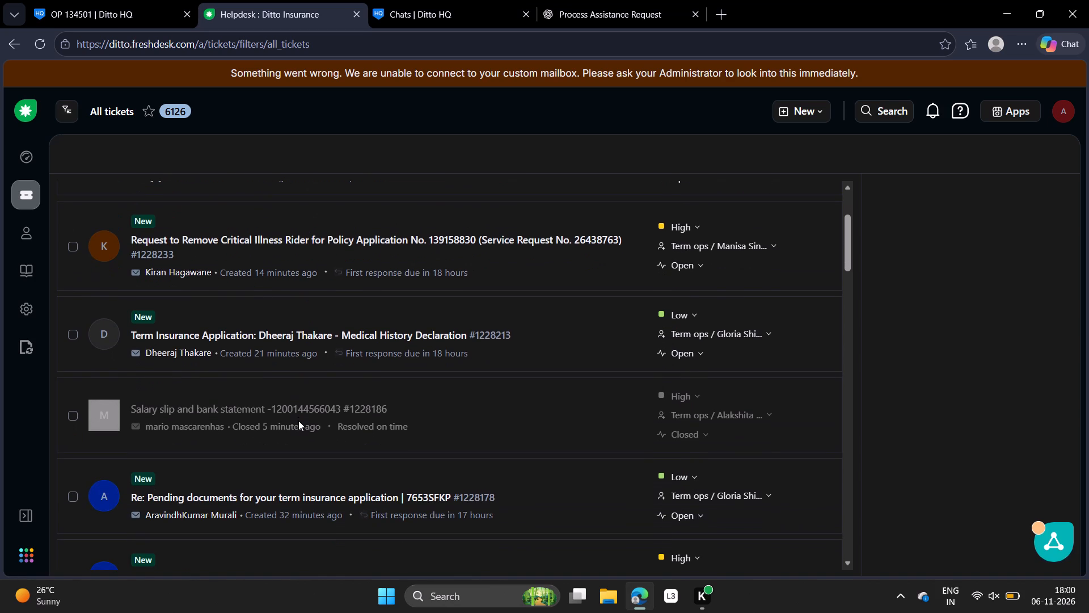
pyautogui.scroll(-1, 298, 421)
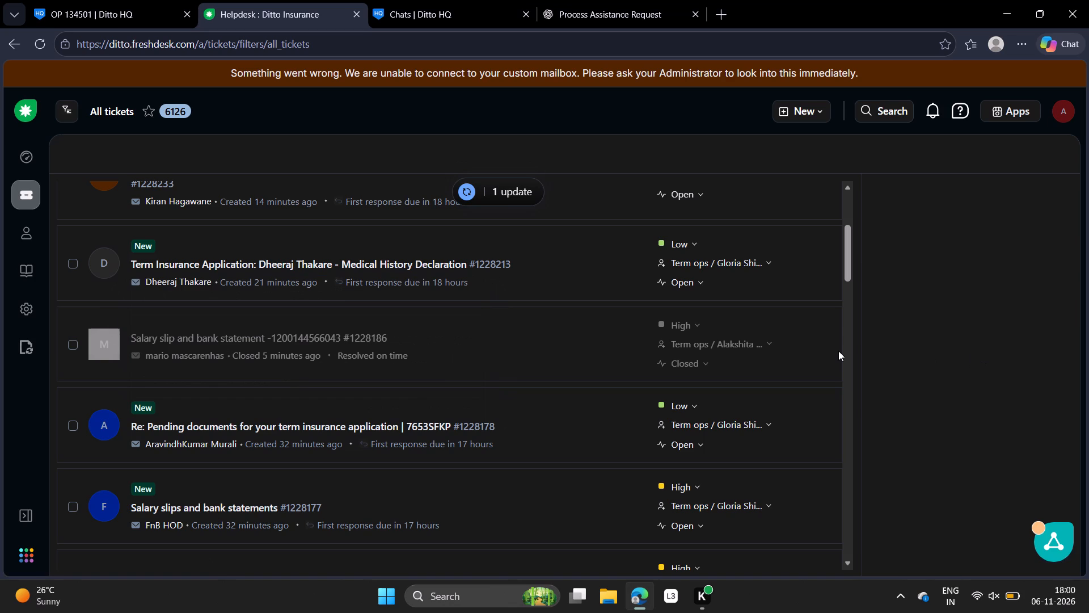
pyautogui.scroll(-1, 561, 341)
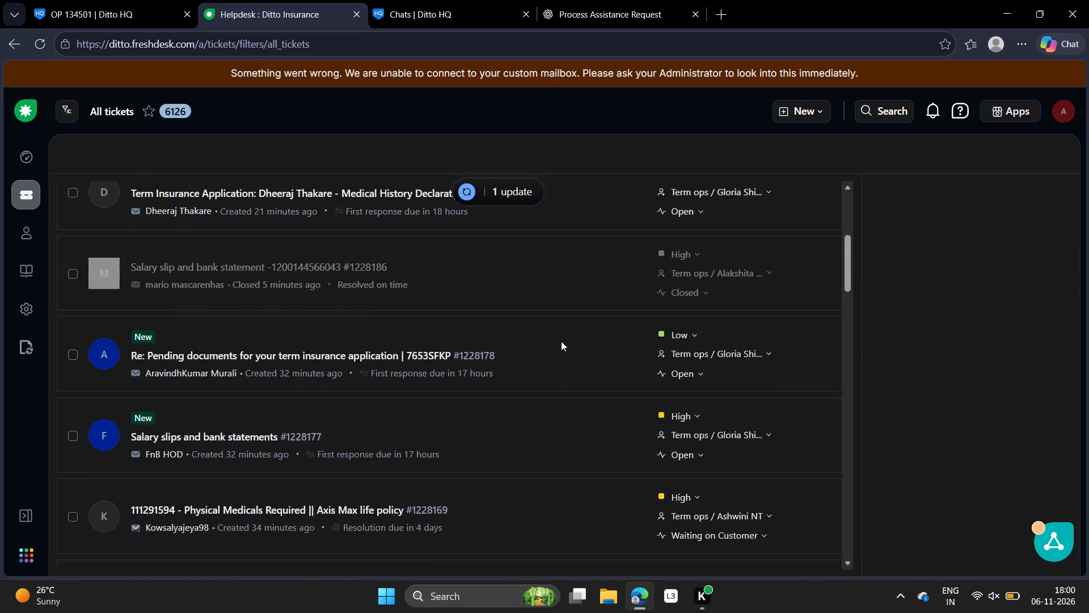
pyautogui.scroll(-1, 561, 341)
pyautogui.scroll(1, 561, 341)
pyautogui.scroll(-1, 561, 341)
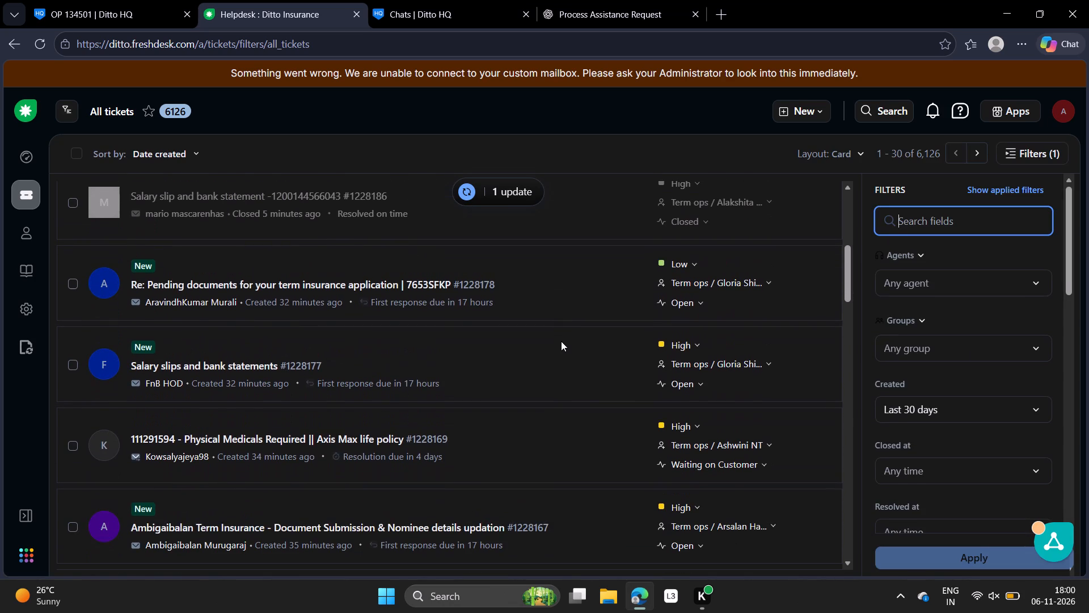
pyautogui.scroll(-1, 561, 341)
pyautogui.scroll(3, 561, 341)
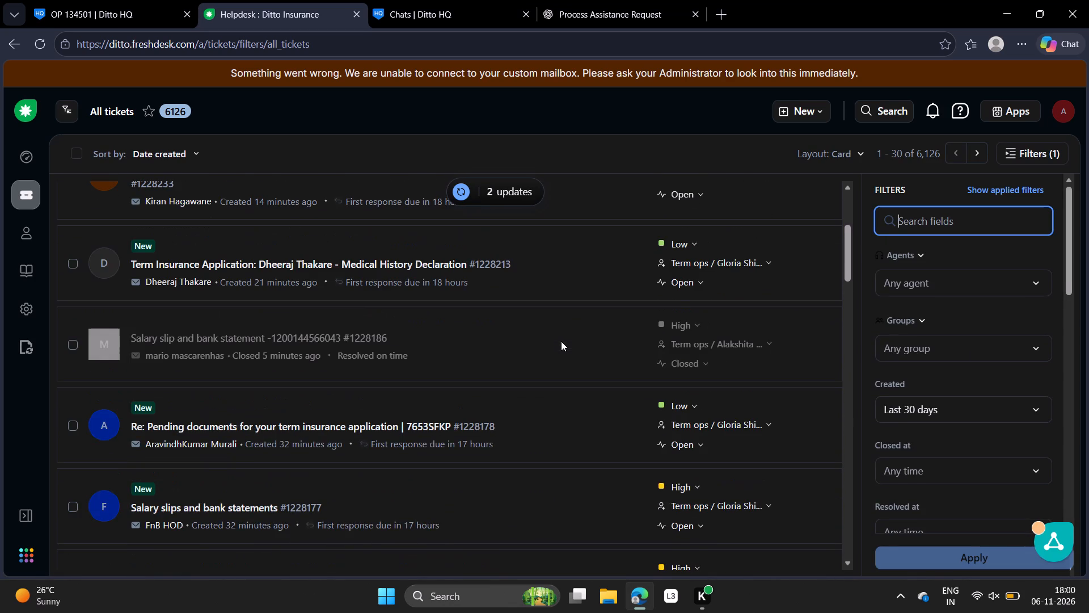
pyautogui.scroll(11, 561, 341)
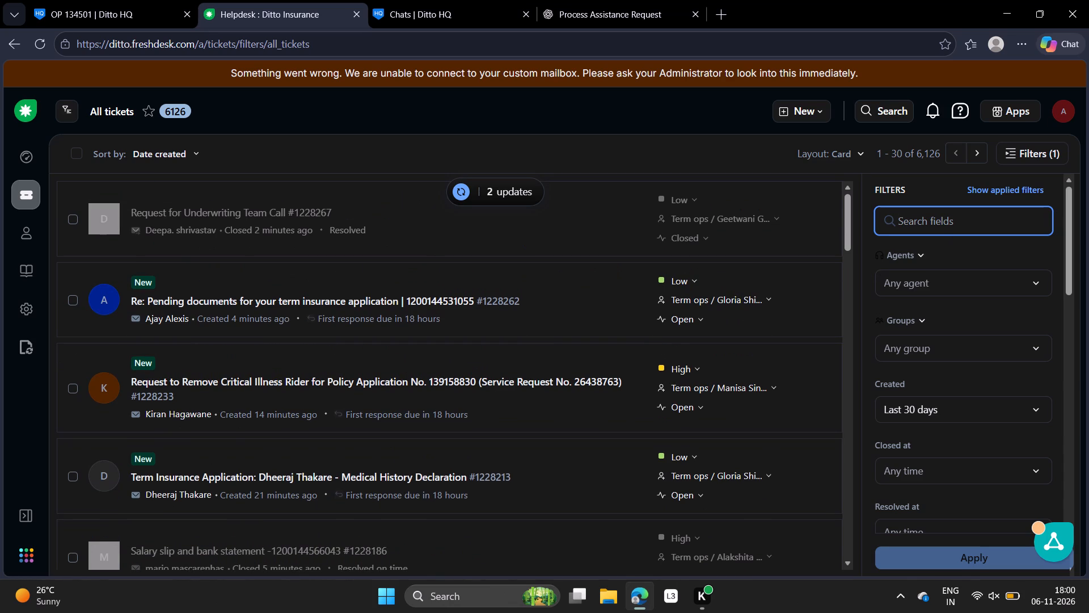
# Search the helpdesk for the customer's first name and look through the full list of matching contacts.
pyautogui.click(900, 111)
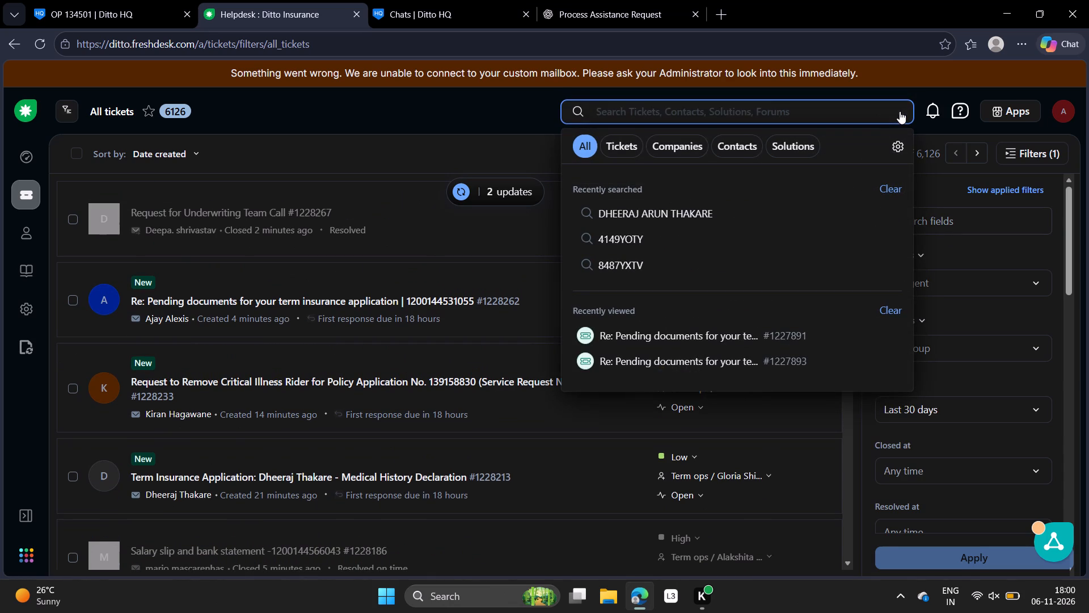
pyautogui.write('dheeraj')
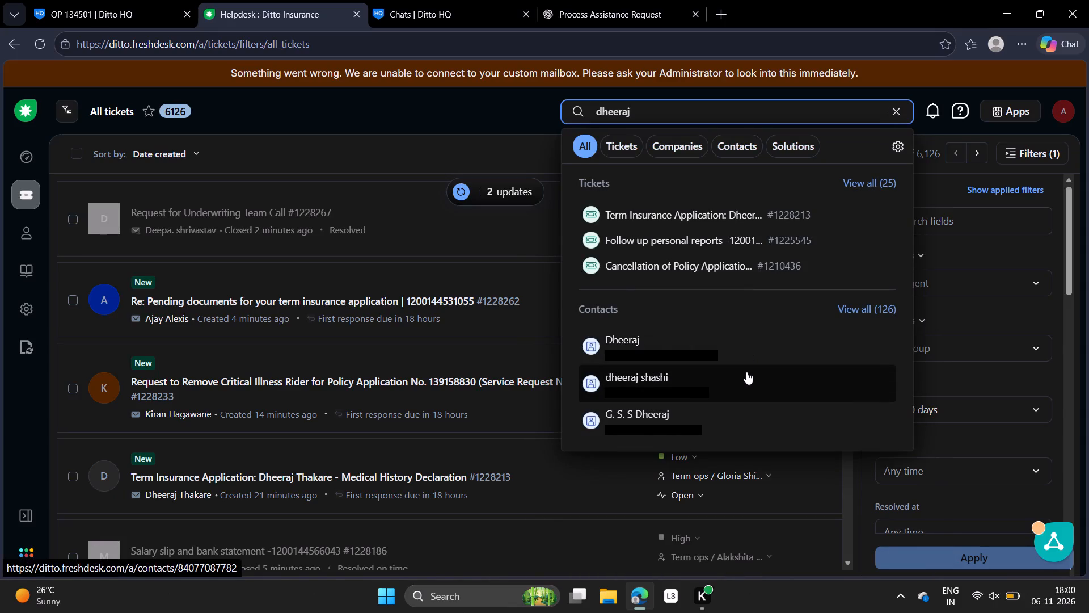
pyautogui.scroll(-1, 746, 372)
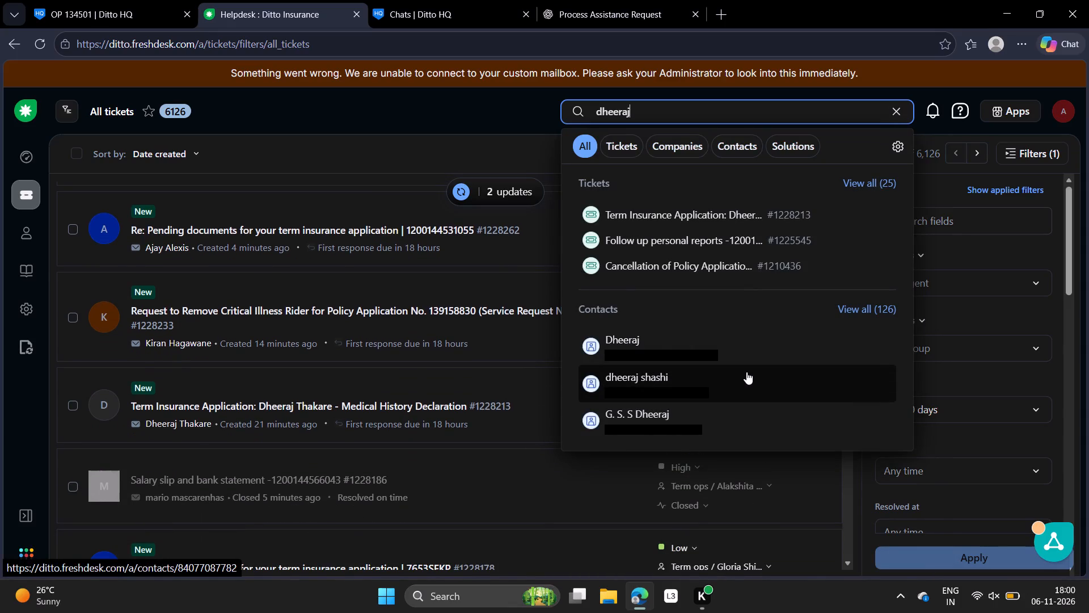
pyautogui.scroll(-5, 746, 372)
pyautogui.click(882, 306)
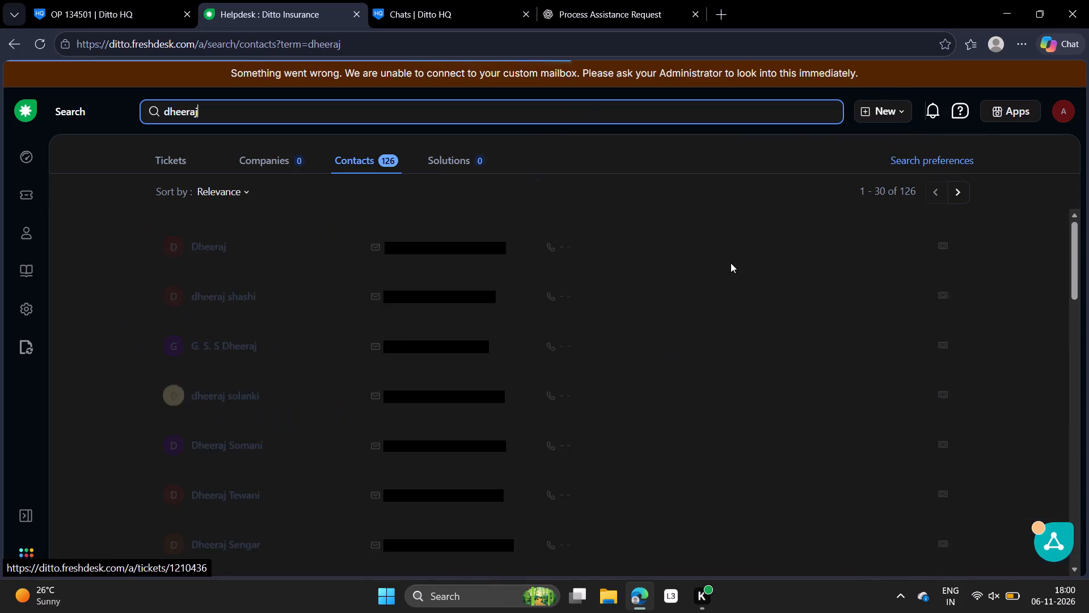
pyautogui.scroll(-3, 322, 292)
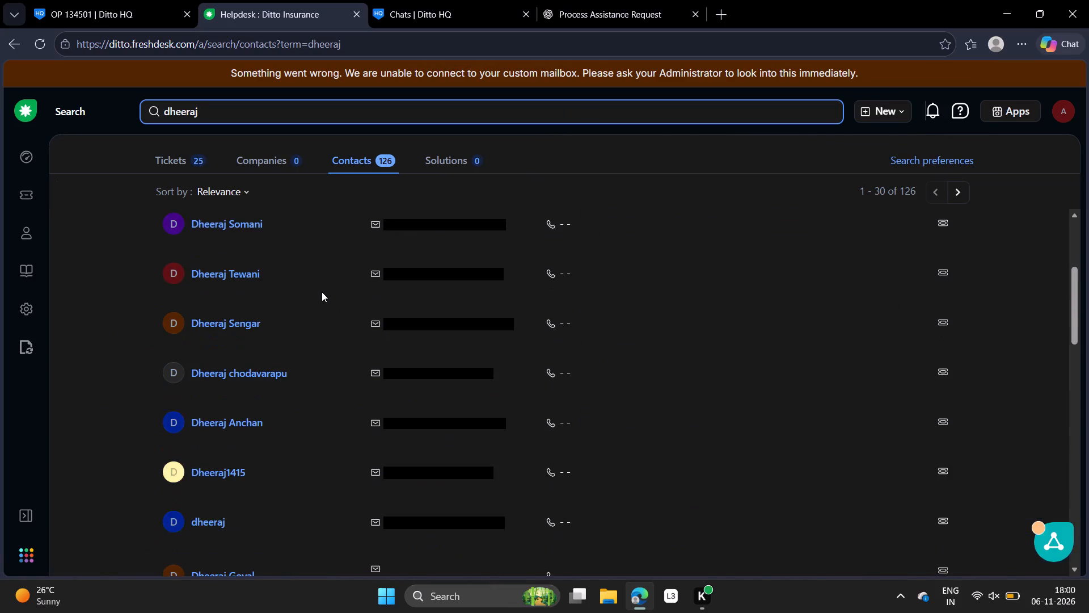
pyautogui.scroll(-18, 322, 292)
pyautogui.scroll(10, 322, 291)
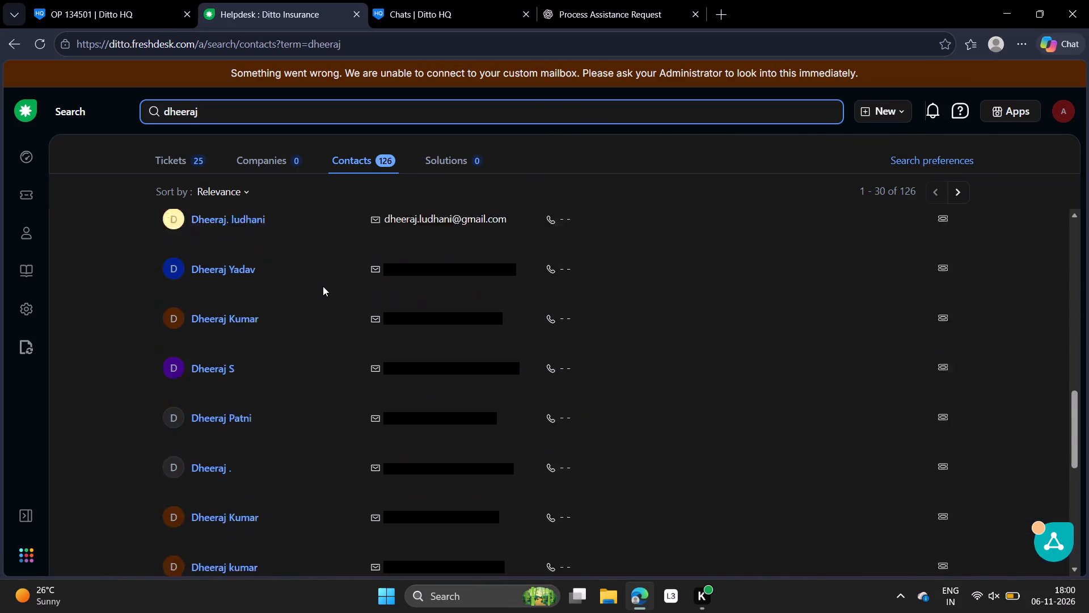
pyautogui.scroll(2, 323, 286)
pyautogui.click(159, 0)
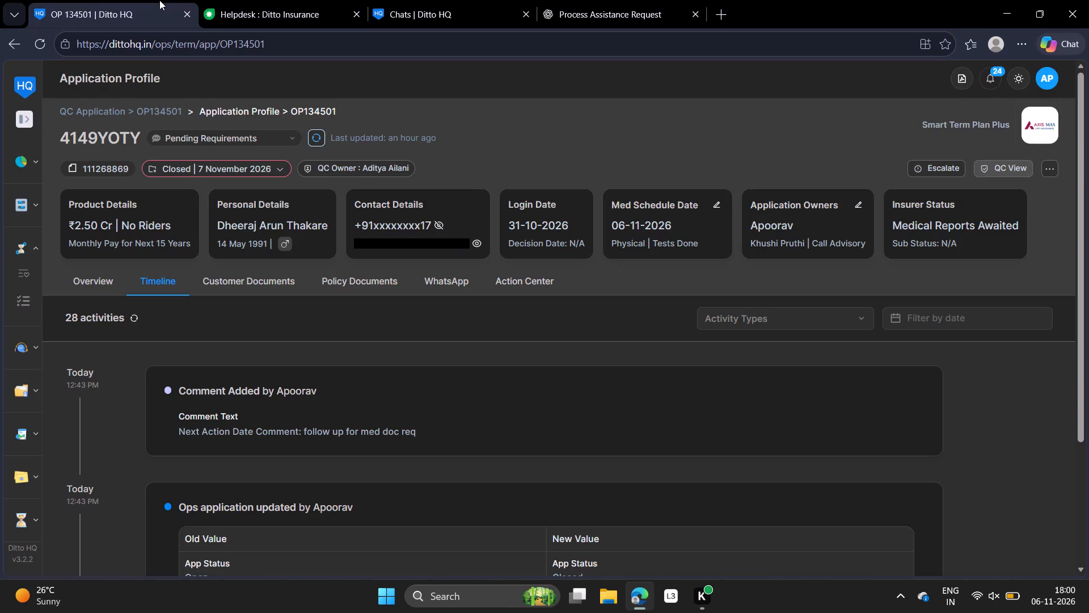
pyautogui.click(288, 0)
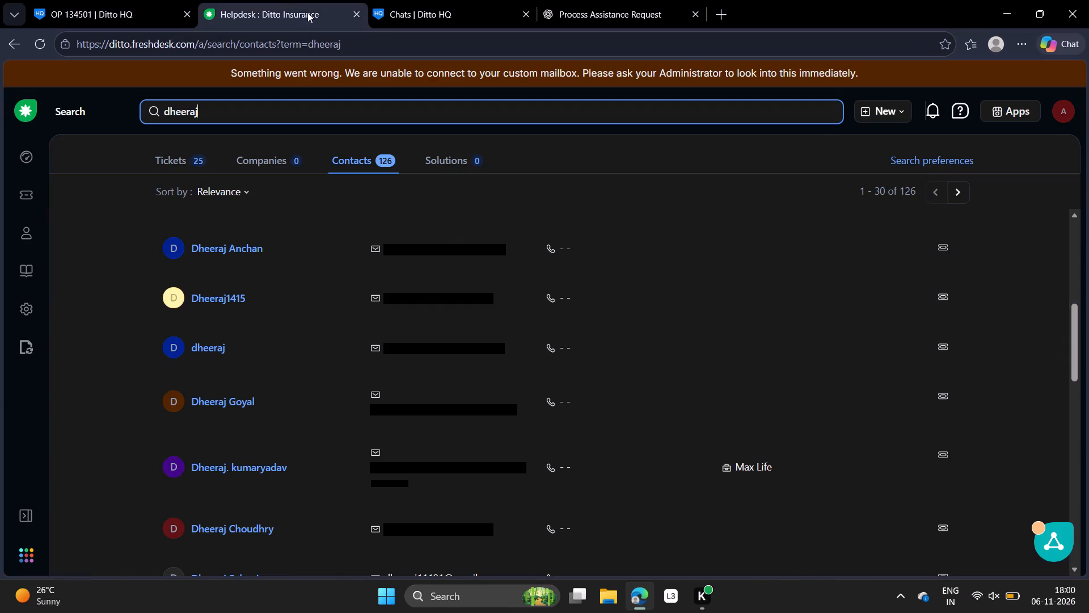
pyautogui.click(737, 113)
pyautogui.press('space')
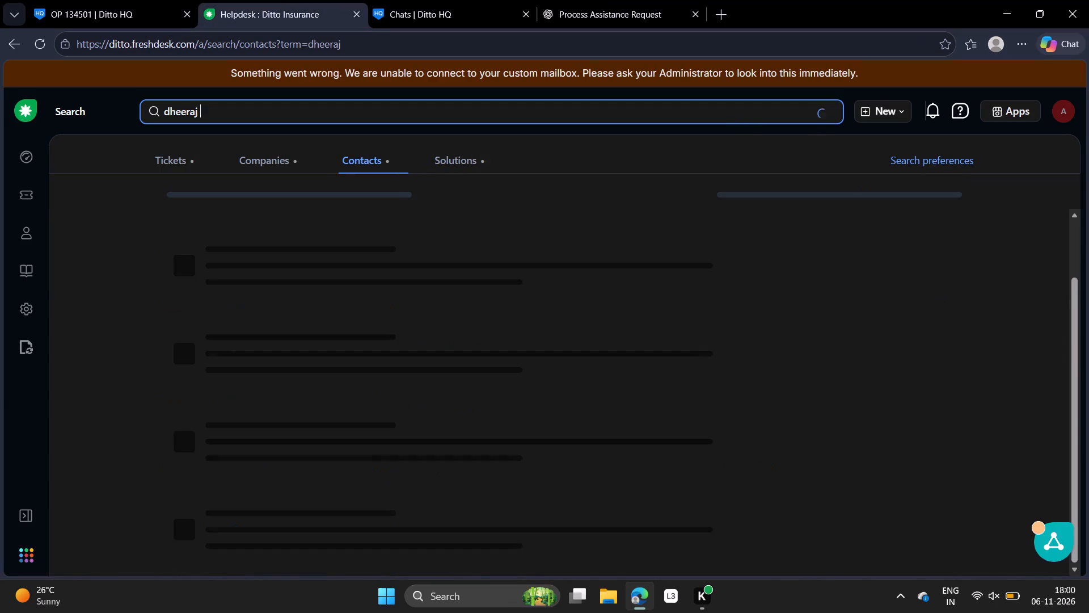
pyautogui.write('a')
pyautogui.write('run')
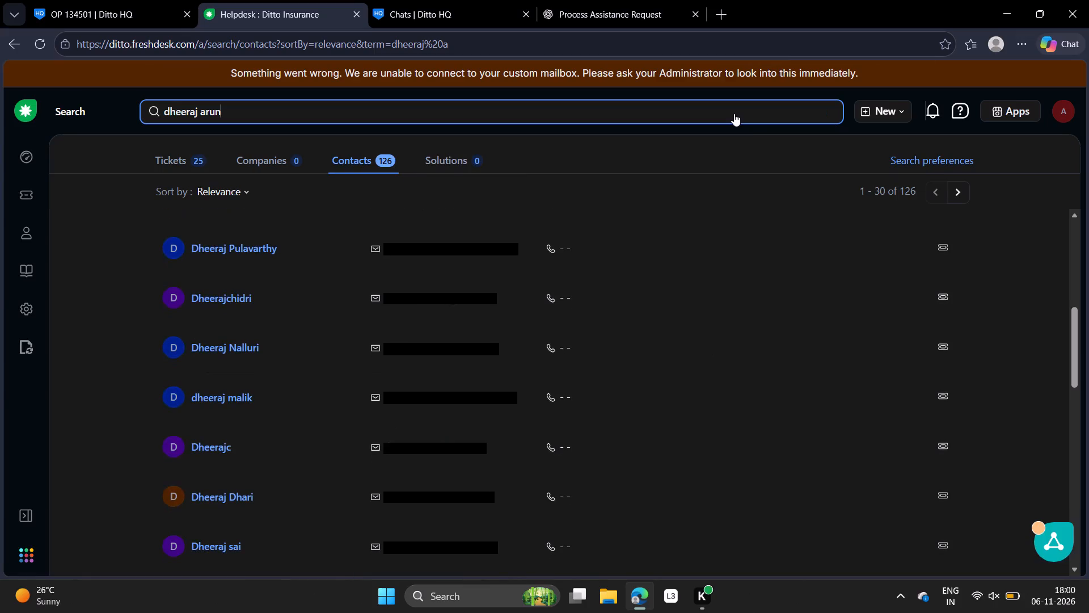
pyautogui.press('BackSpace')
pyautogui.press('BackSpace')
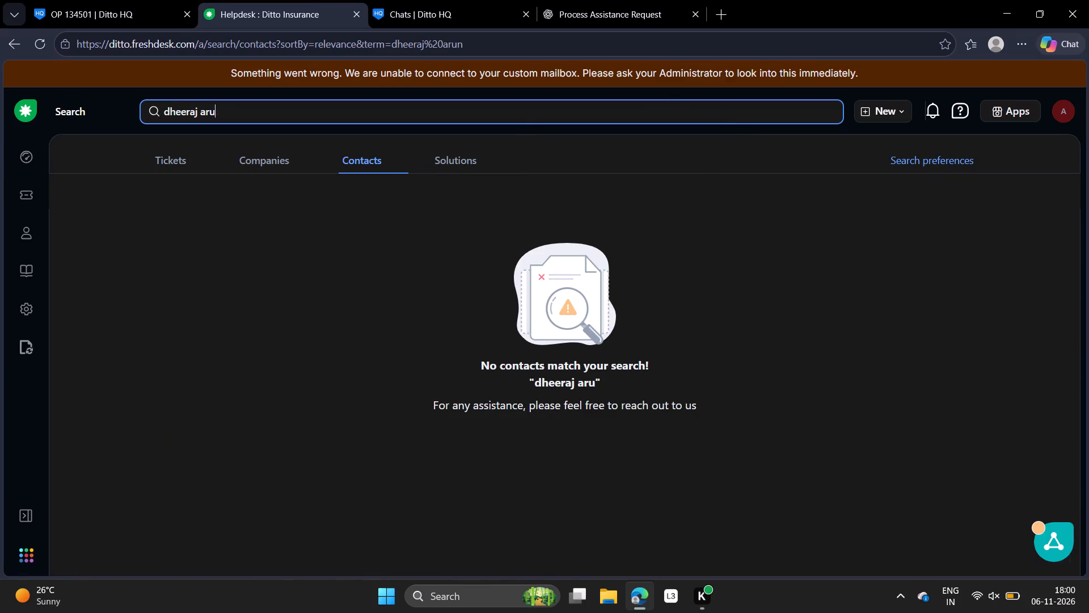
pyautogui.press('BackSpace')
pyautogui.press('BackSpace')
pyautogui.write('thak')
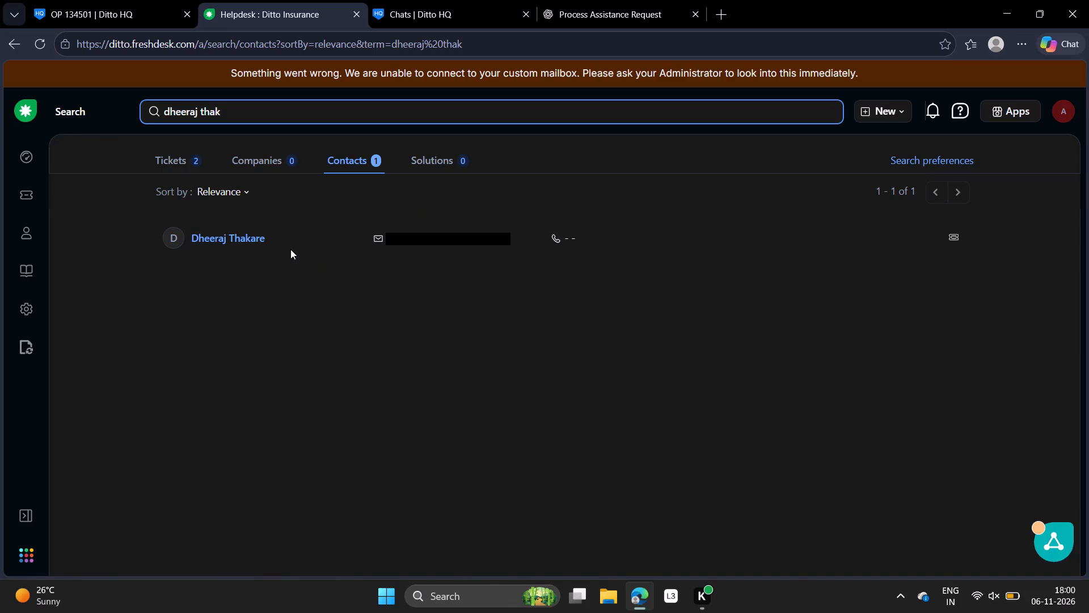
pyautogui.click(264, 239)
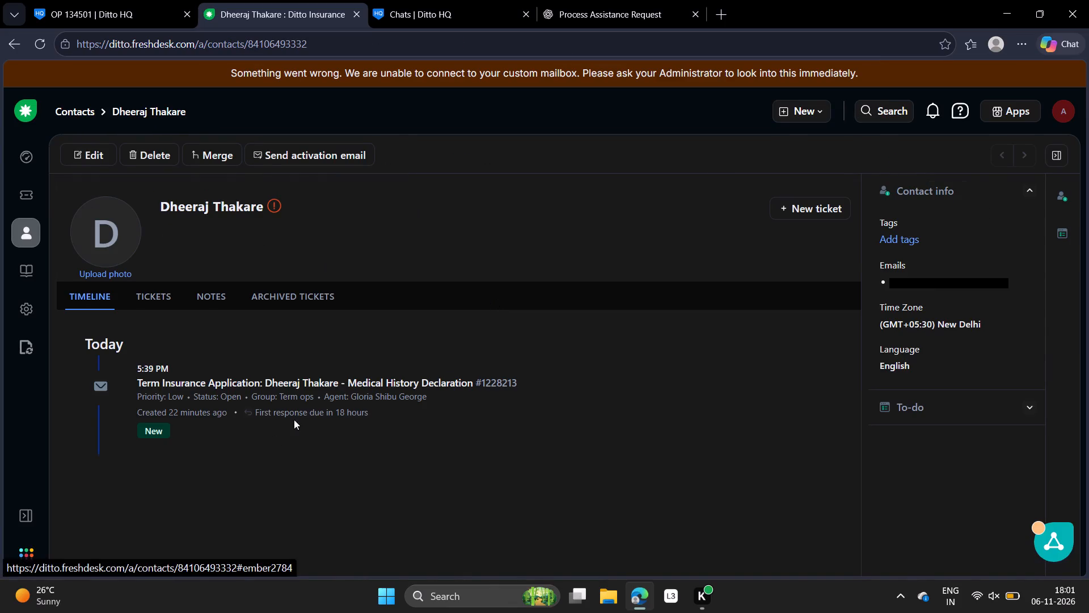
pyautogui.click(327, 384)
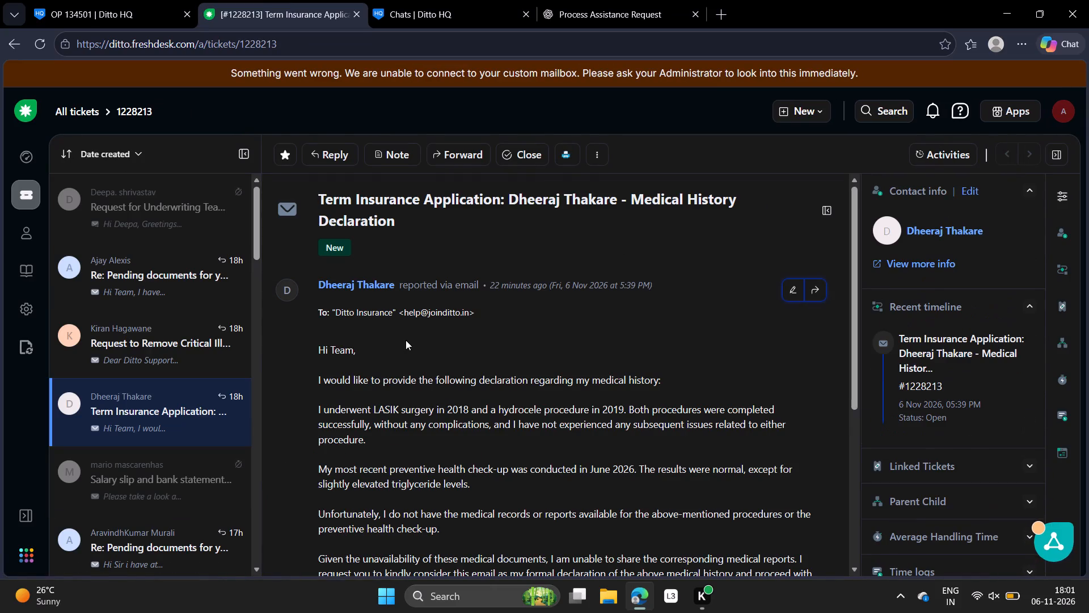
pyautogui.click(66, 5)
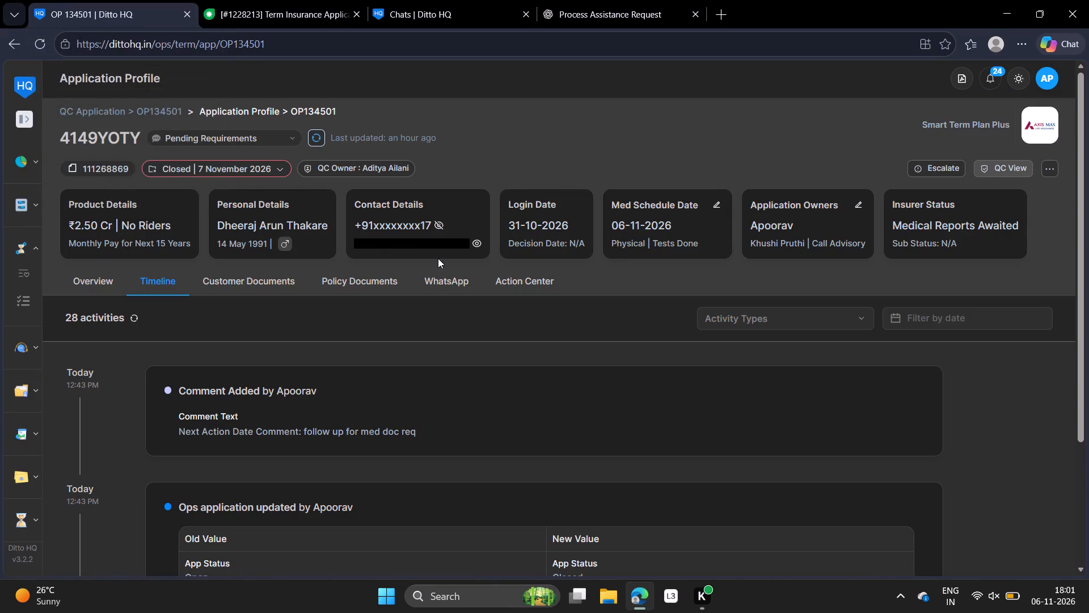
pyautogui.click(1036, 165)
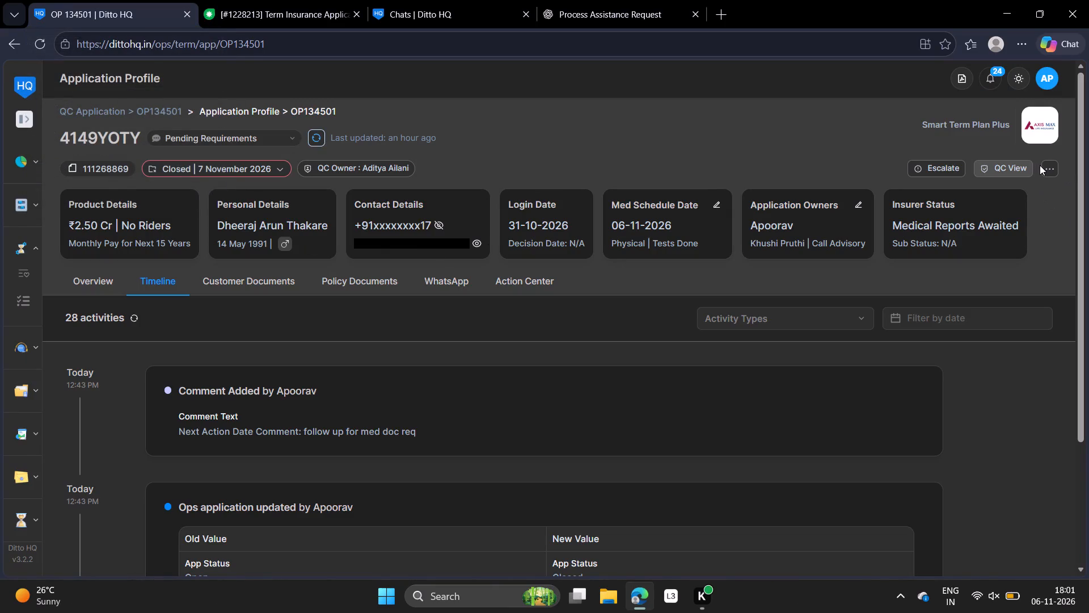
pyautogui.tripleClick(1040, 165)
pyautogui.click(1054, 165)
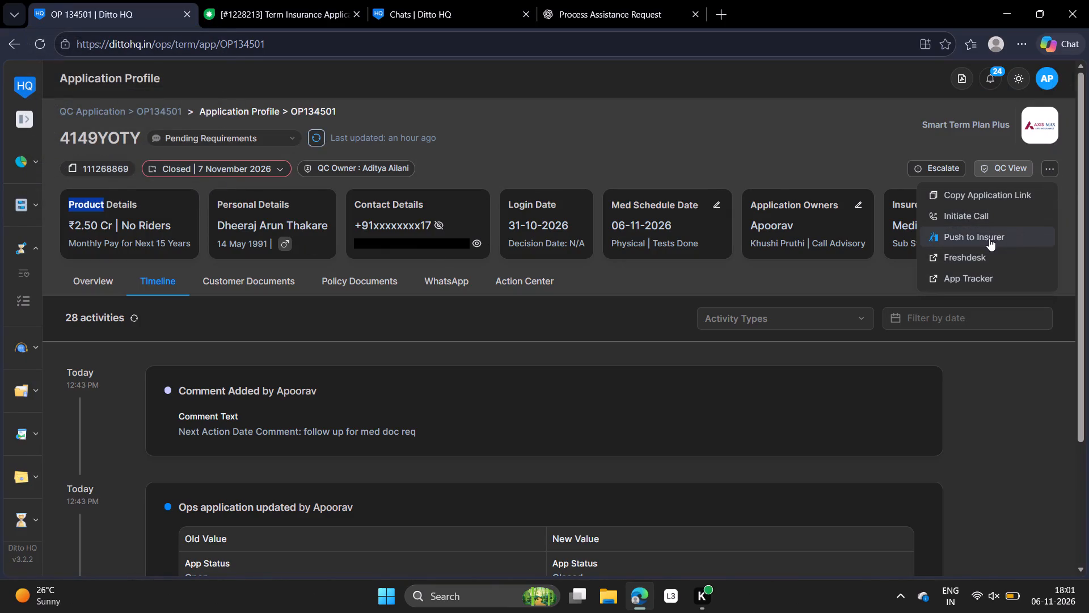
pyautogui.click(982, 249)
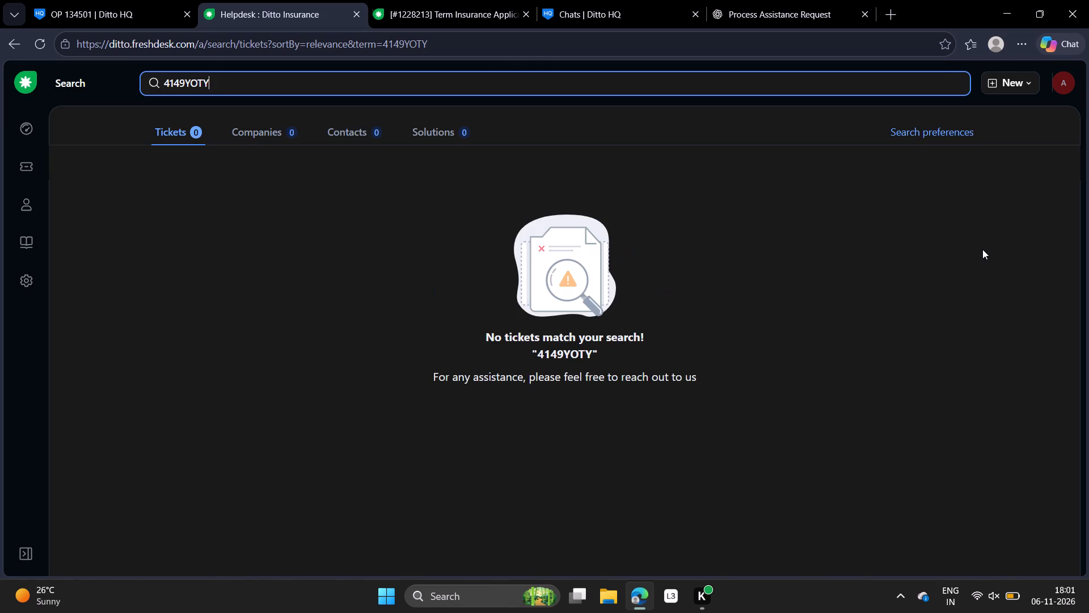
pyautogui.click(258, 120)
pyautogui.click(258, 124)
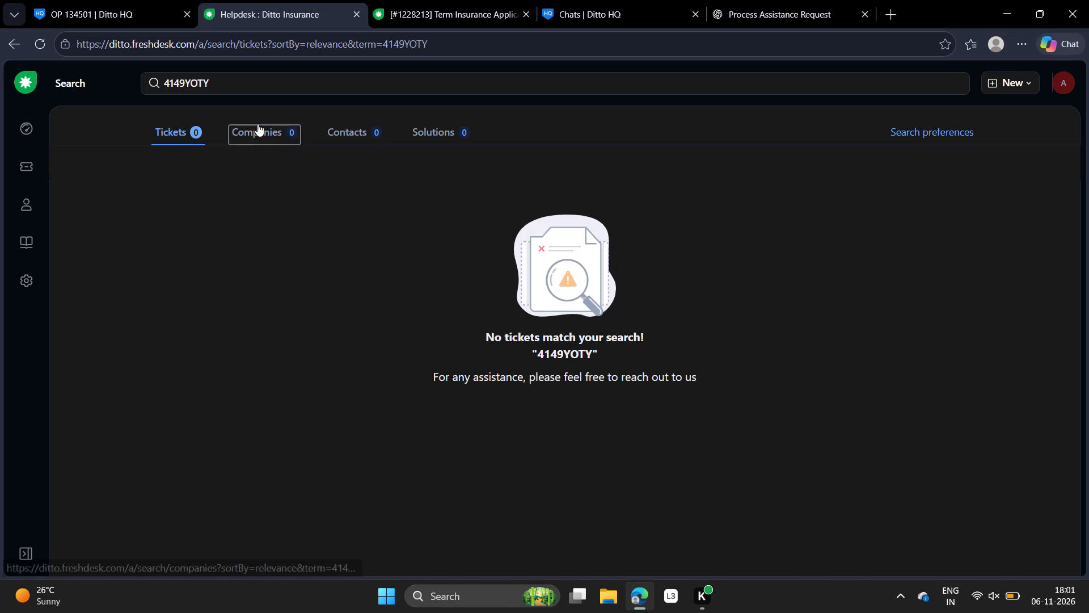
pyautogui.click(355, 133)
pyautogui.click(410, 133)
pyautogui.click(169, 152)
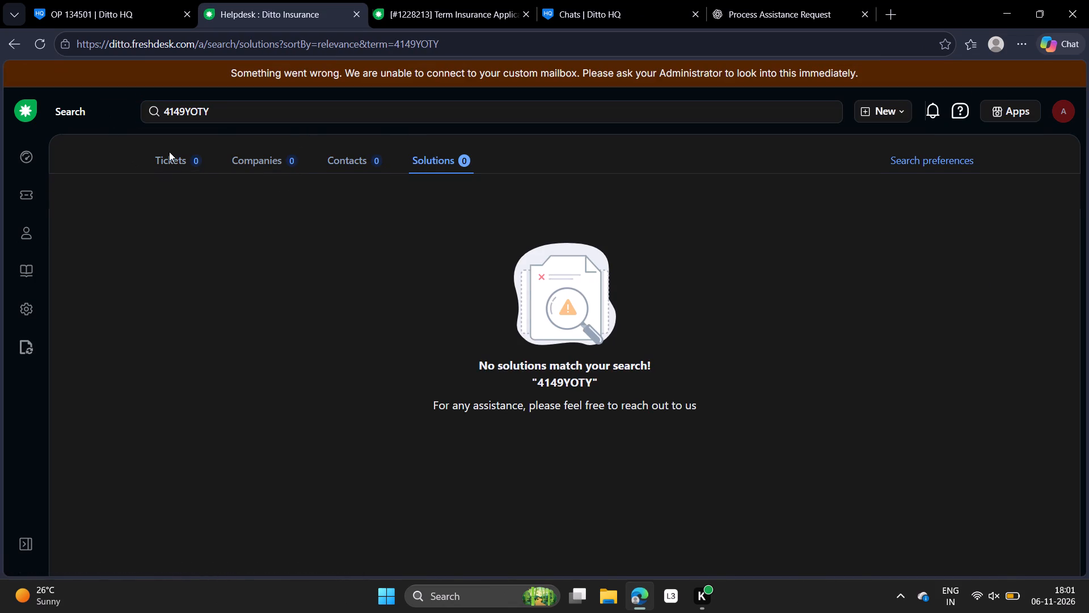
pyautogui.click(168, 153)
pyautogui.click(146, 63)
pyautogui.click(147, 5)
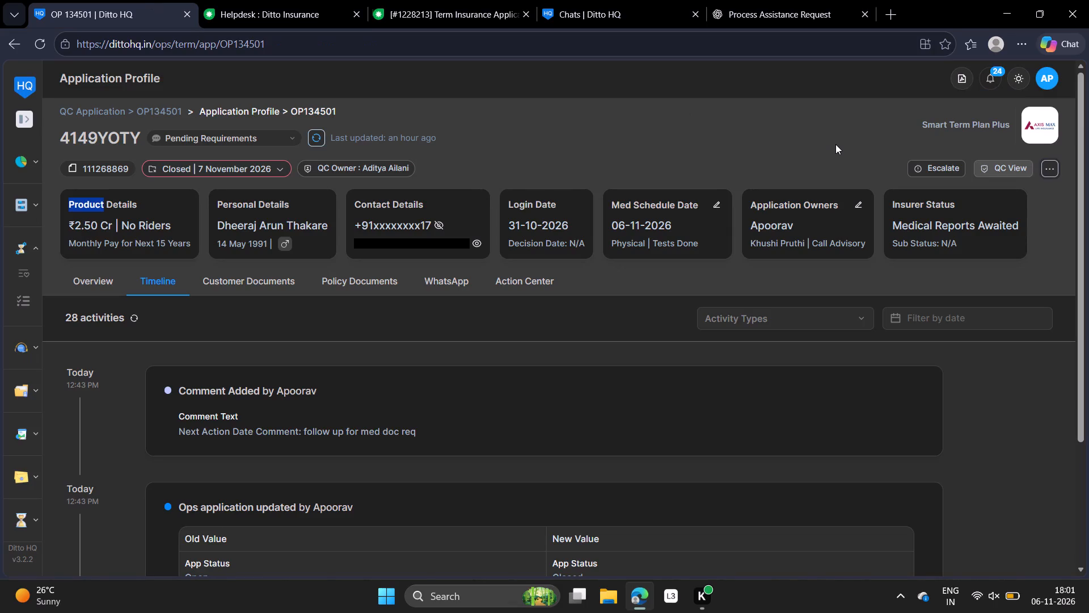
pyautogui.click(416, 0)
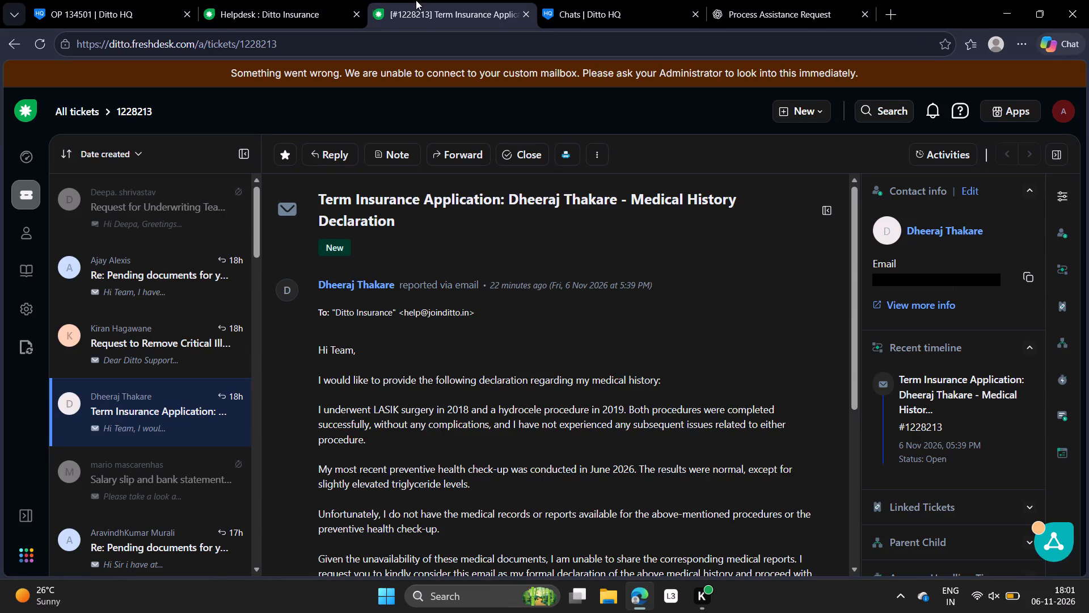
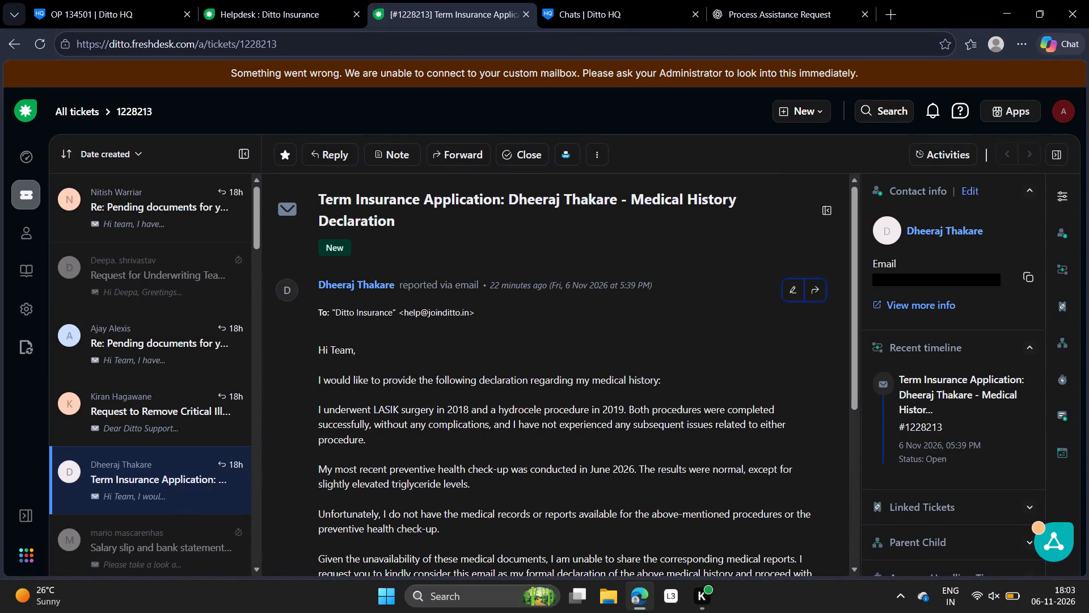
pyautogui.tripleClick(923, 278)
pyautogui.click(948, 225)
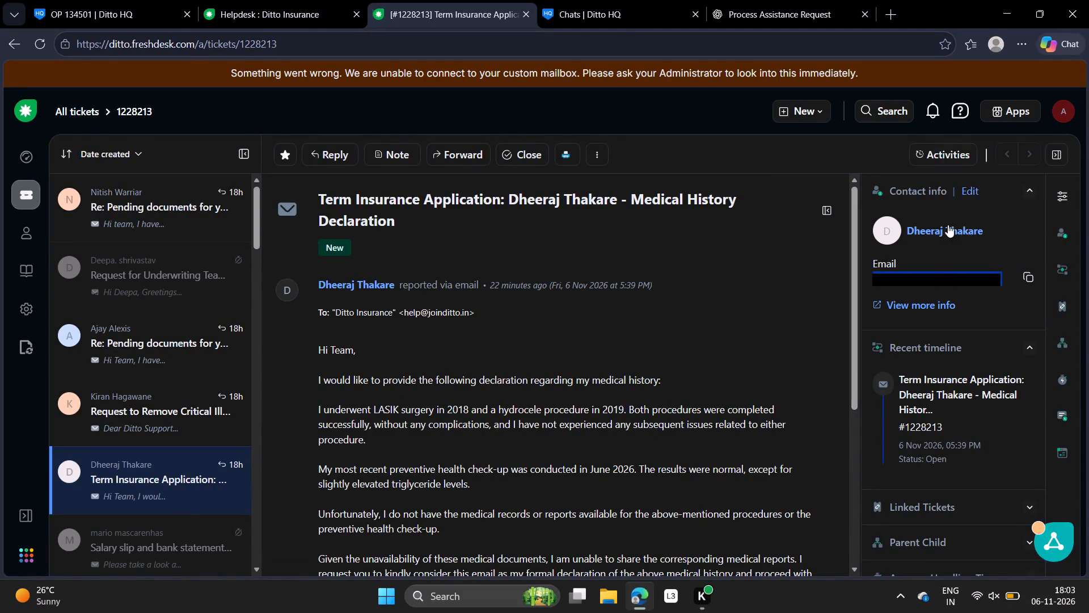
pyautogui.click(144, 6)
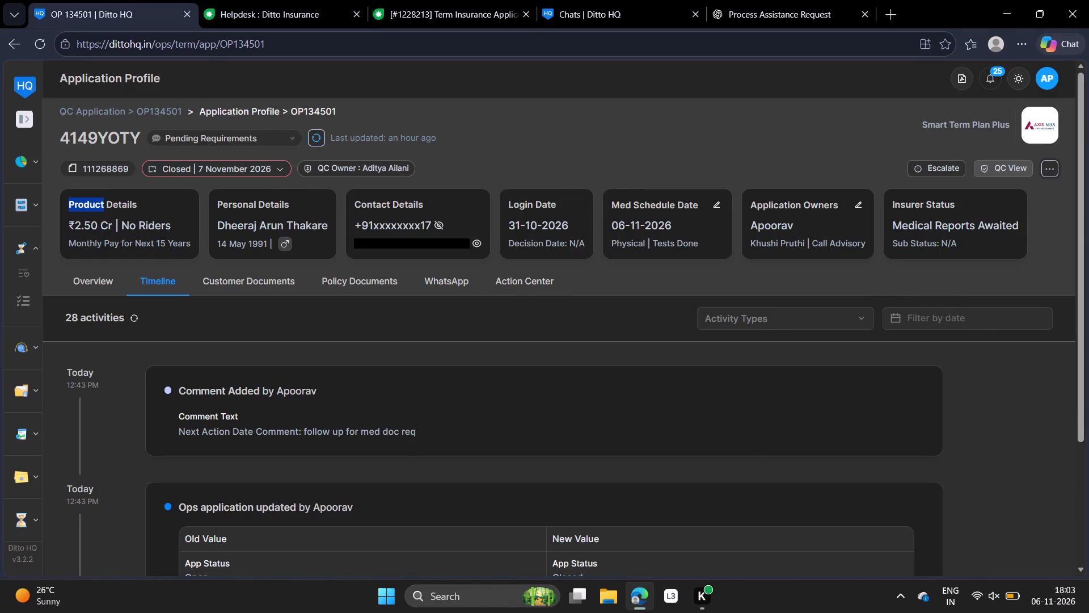
pyautogui.click(385, 45)
pyautogui.rightClick(385, 45)
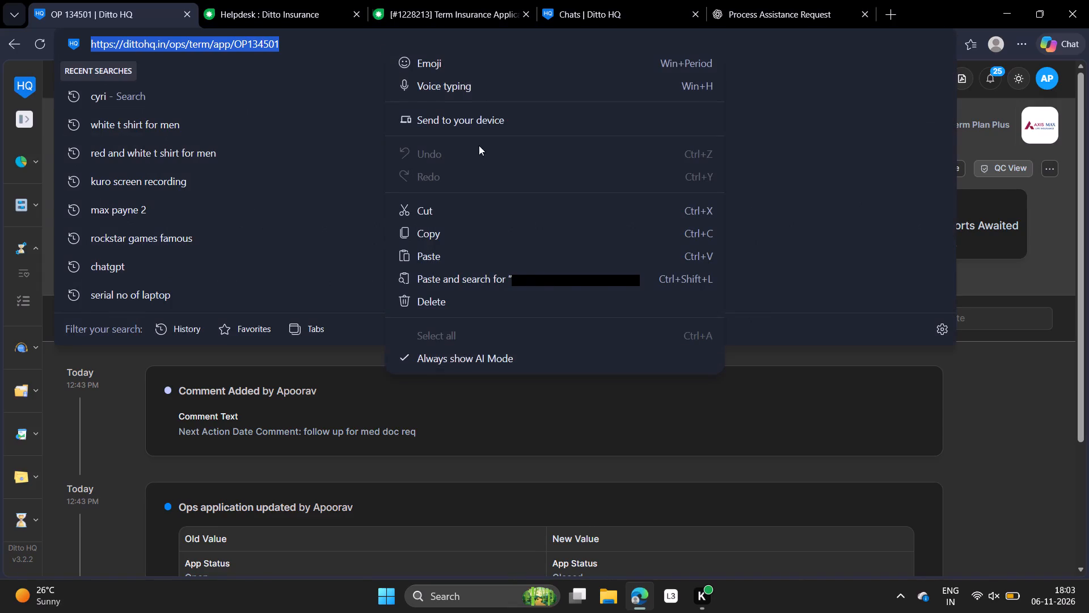
pyautogui.click(449, 251)
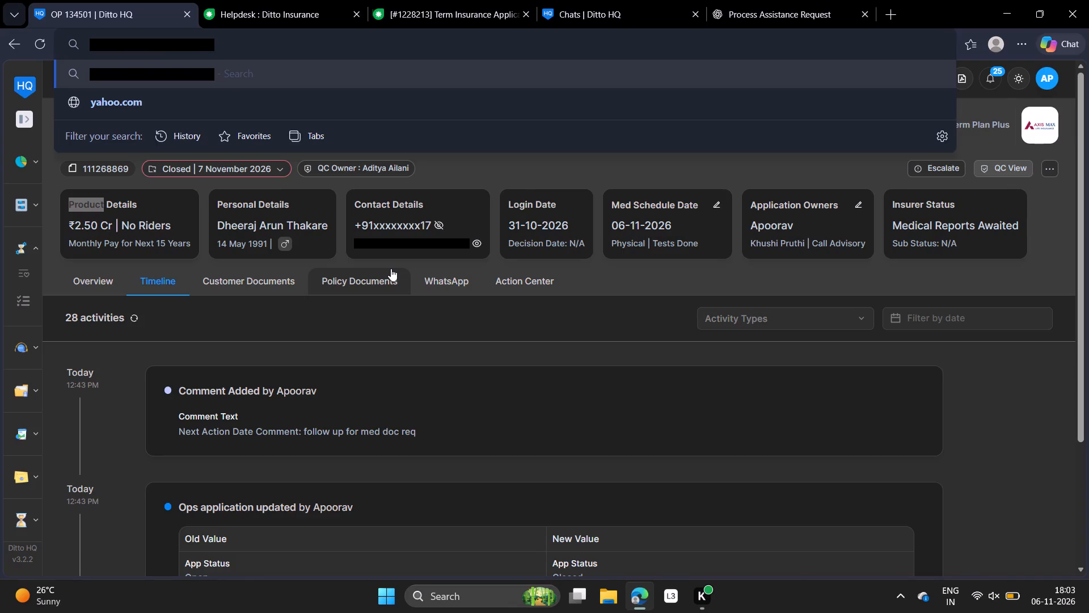
pyautogui.click(1019, 511)
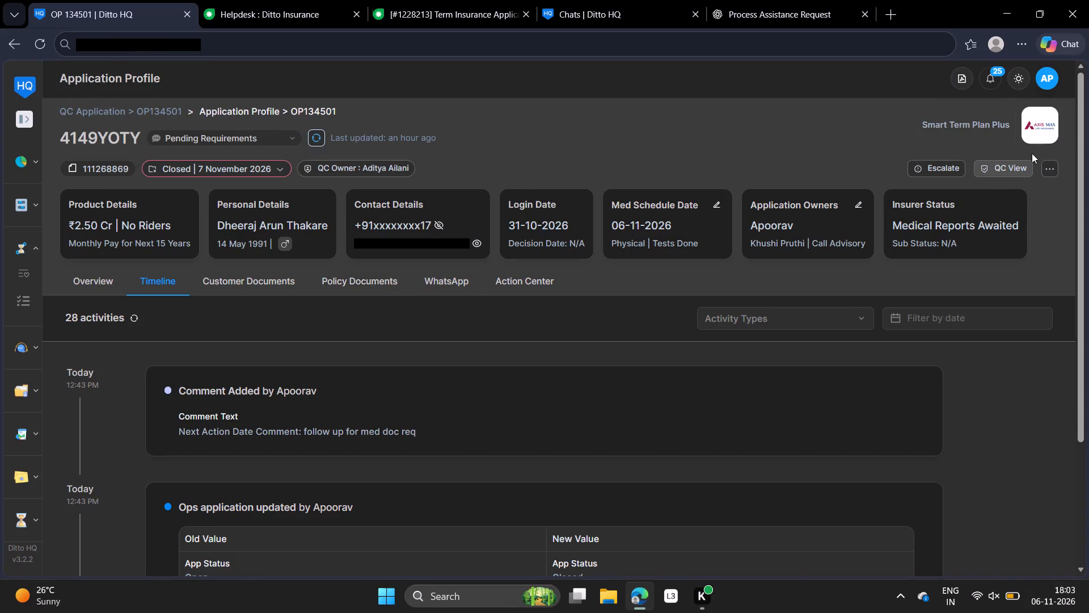
pyautogui.click(1045, 164)
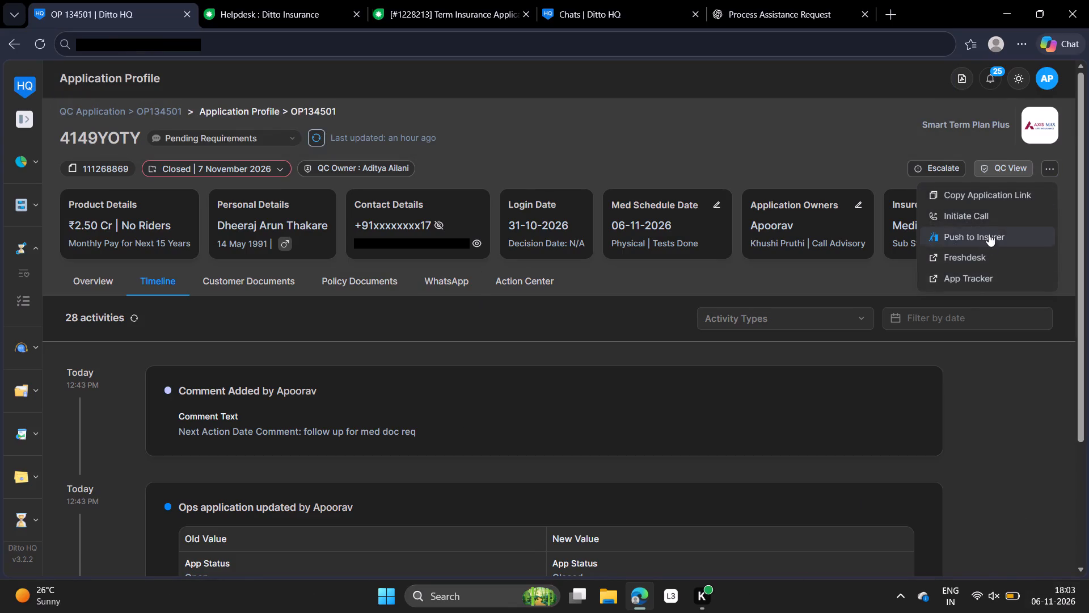
pyautogui.click(978, 254)
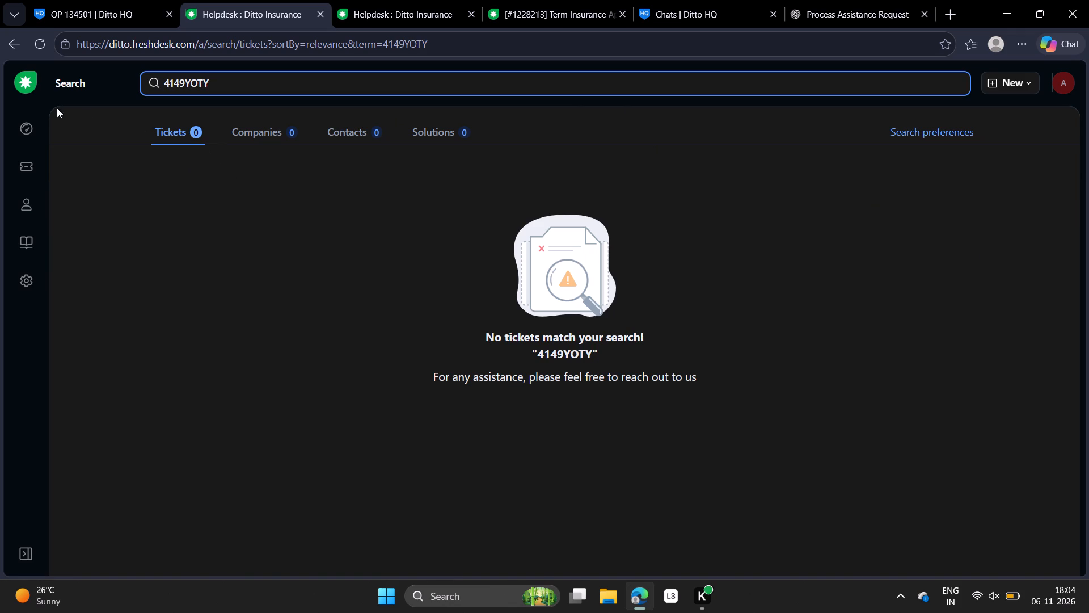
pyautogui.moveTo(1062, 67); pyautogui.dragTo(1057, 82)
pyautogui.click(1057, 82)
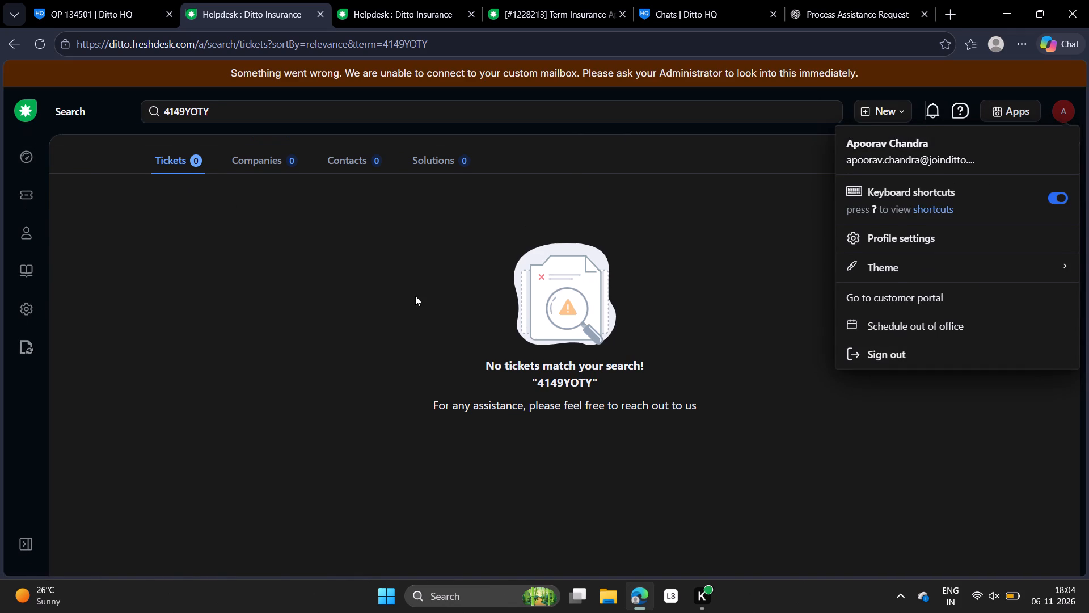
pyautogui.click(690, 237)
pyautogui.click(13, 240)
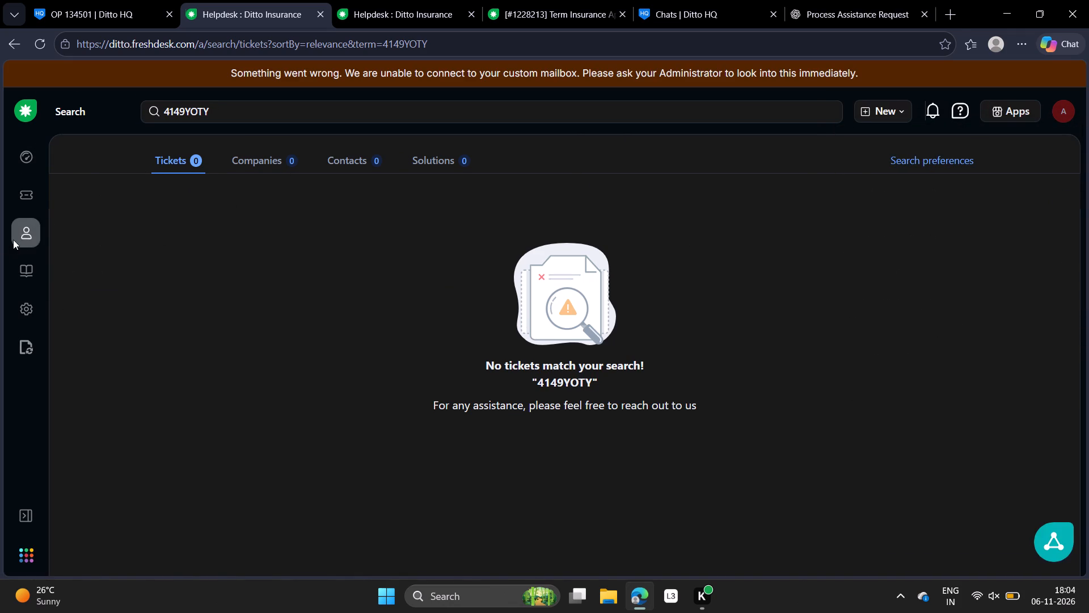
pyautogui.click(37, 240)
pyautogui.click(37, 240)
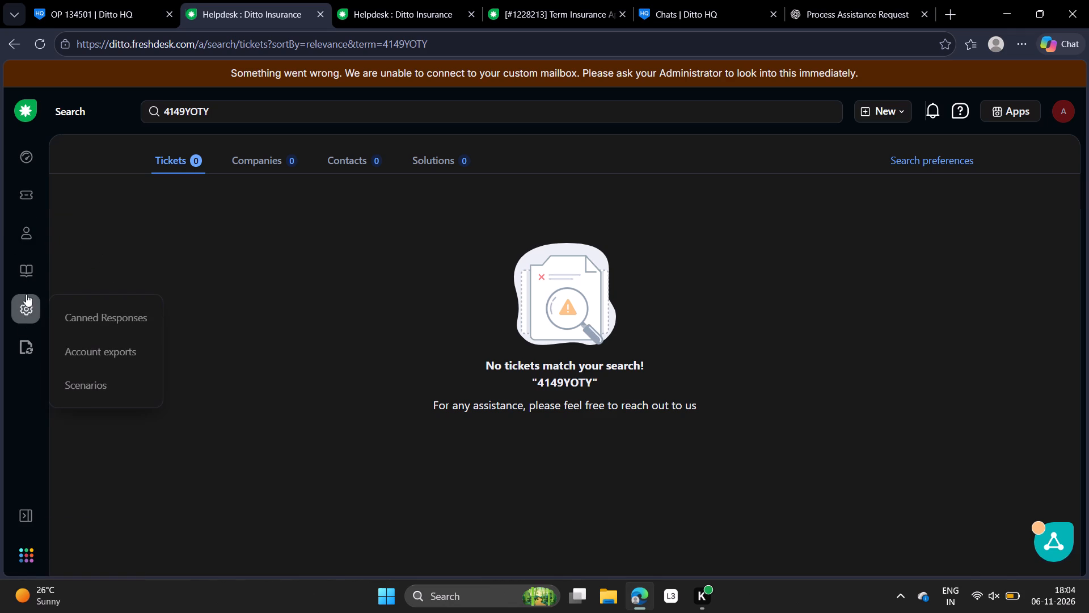
# Open the Freshdesk knowledge base and browse all folders of the Term Insurance category.
pyautogui.click(31, 271)
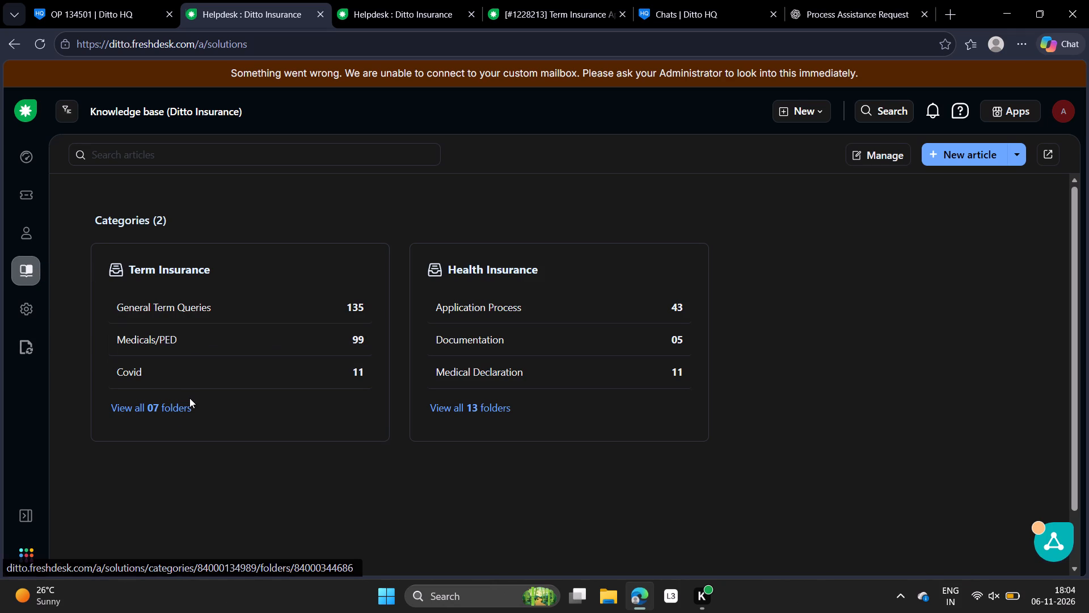
pyautogui.click(175, 408)
pyautogui.scroll(-5, 176, 380)
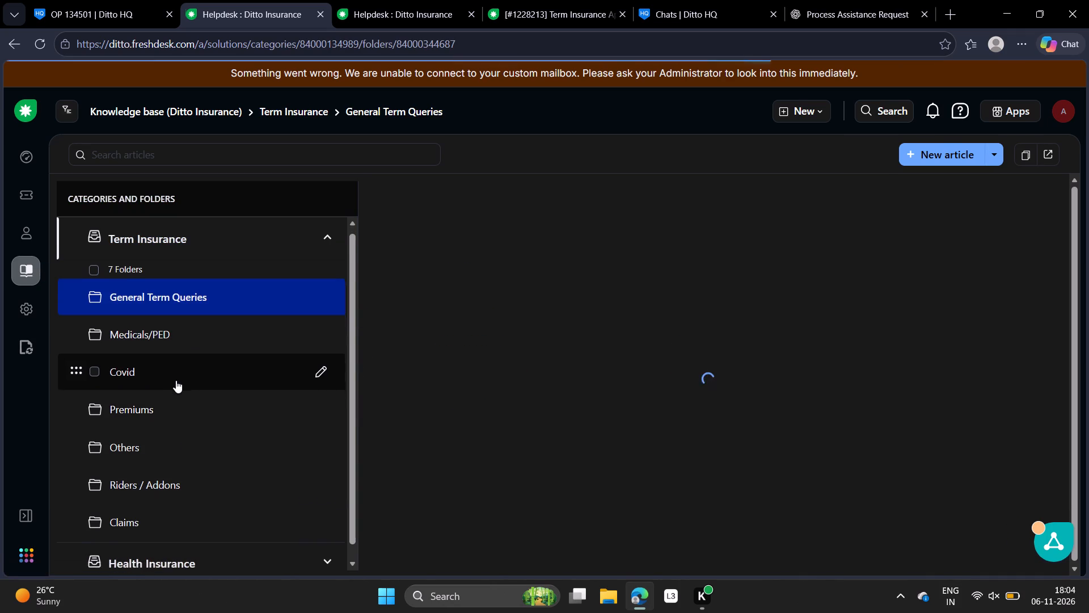
pyautogui.scroll(-4, 176, 380)
pyautogui.scroll(4, 176, 380)
# Check the all-tickets list and the dashboard's Unresolved, Overdue, Due today, On hold and Open ticket views.
pyautogui.click(20, 195)
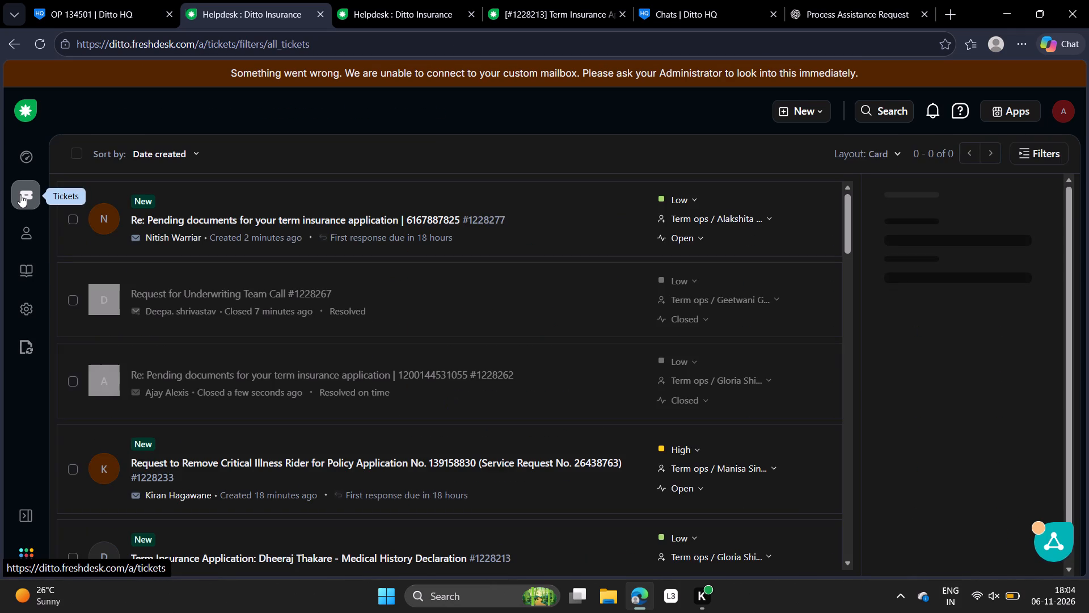
pyautogui.click(22, 161)
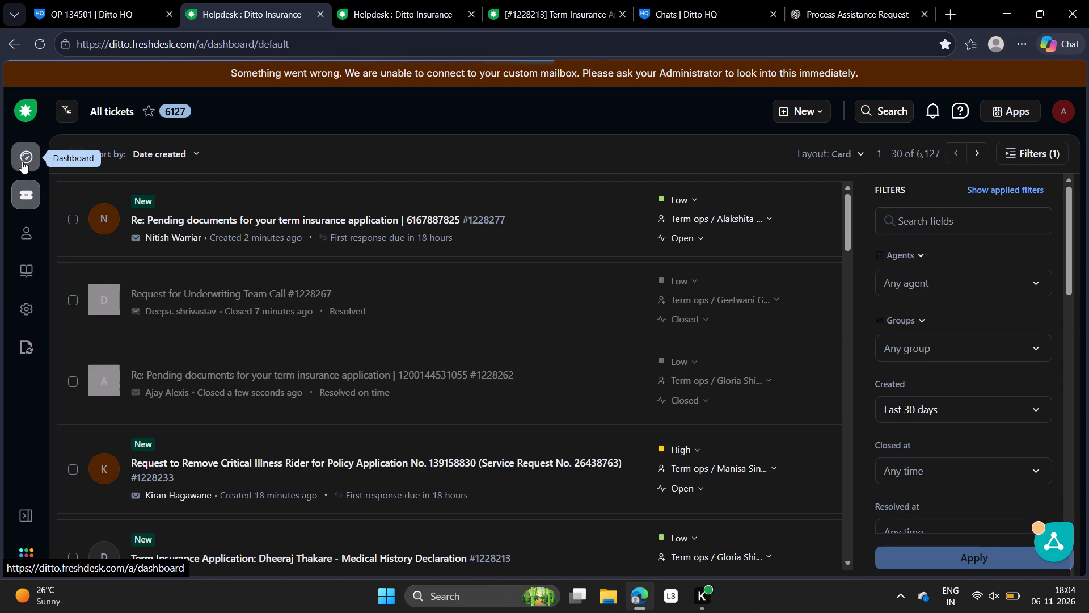
pyautogui.click(126, 215)
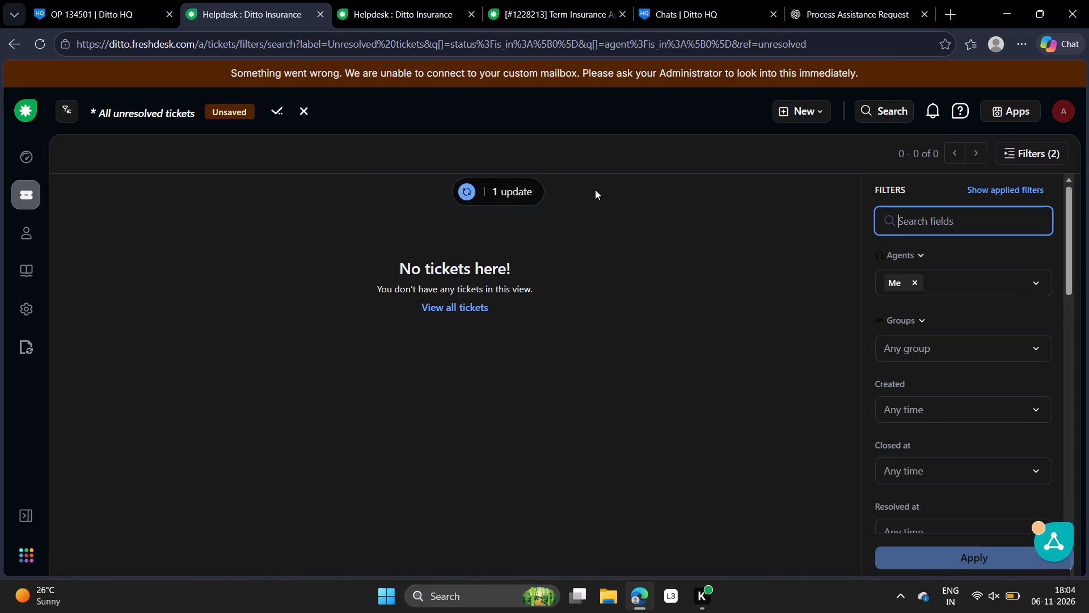
pyautogui.click(529, 190)
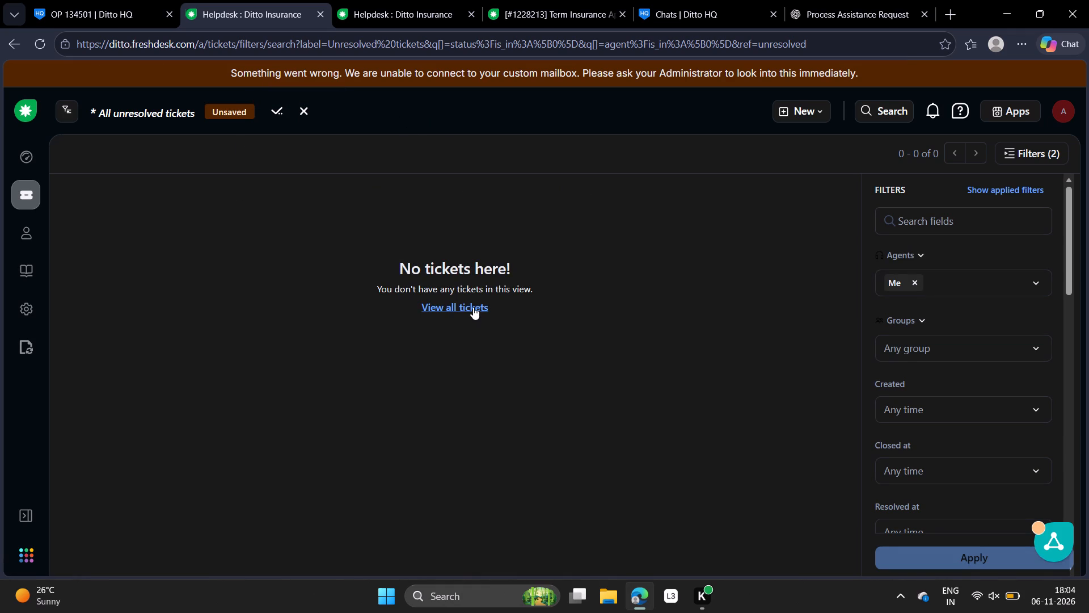
pyautogui.click(17, 48)
pyautogui.click(284, 219)
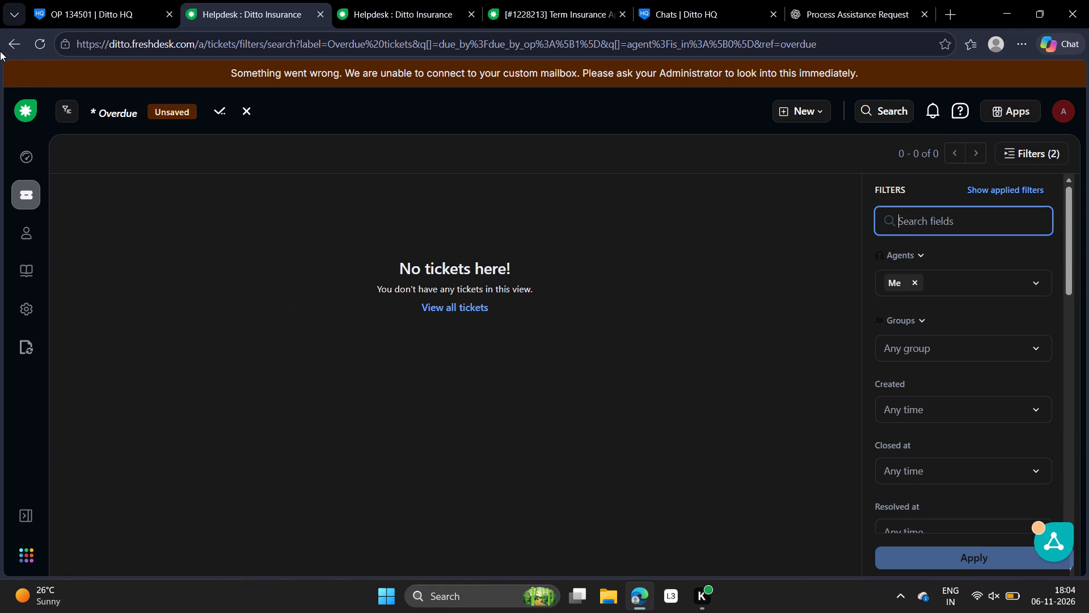
pyautogui.click(16, 41)
pyautogui.click(475, 228)
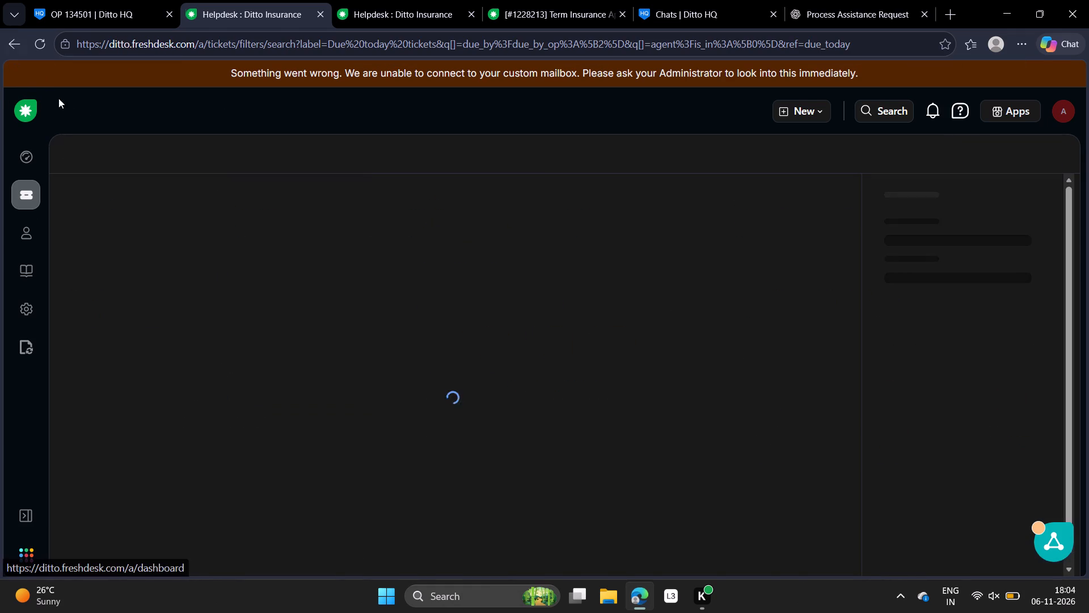
pyautogui.click(18, 41)
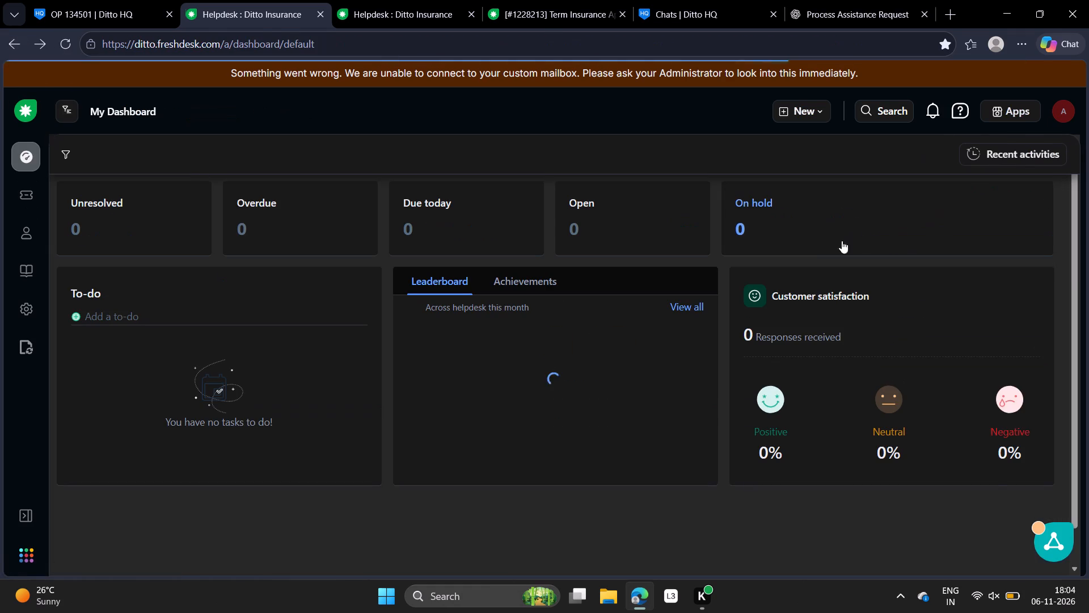
pyautogui.click(793, 217)
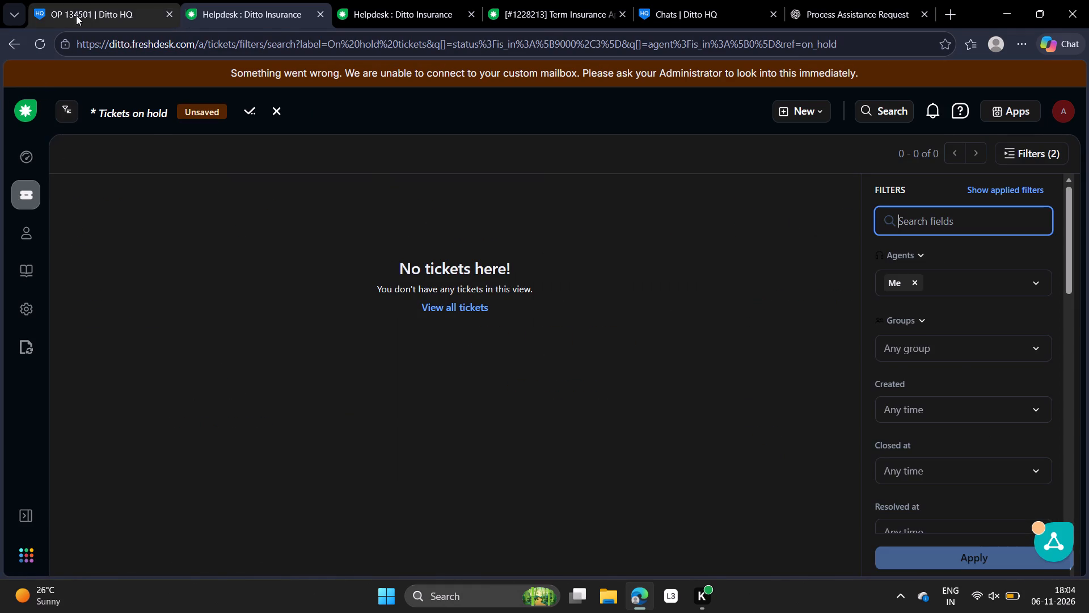
pyautogui.click(20, 45)
pyautogui.click(598, 208)
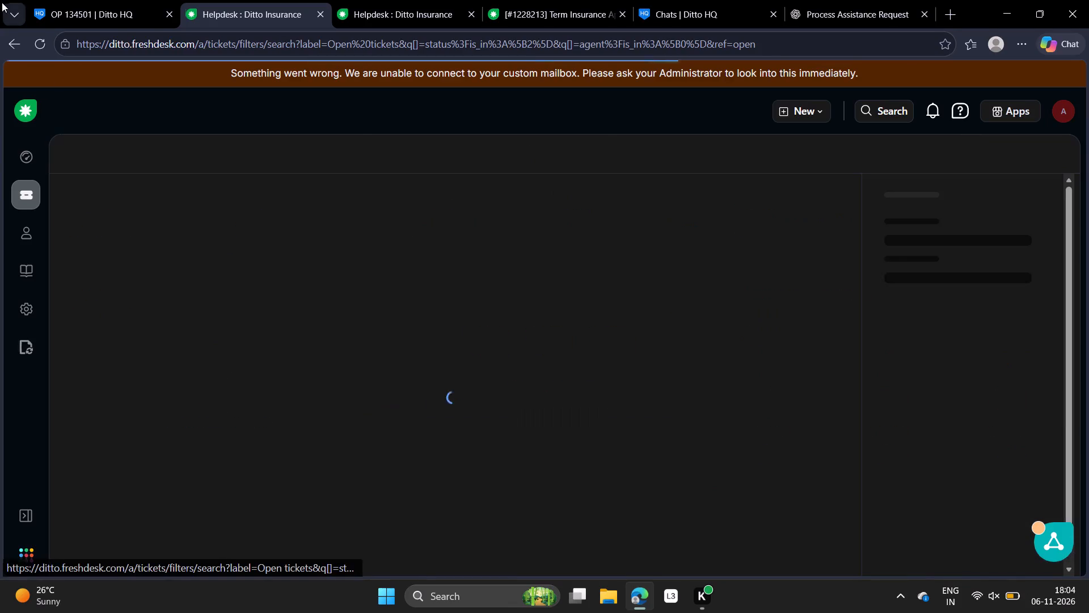
pyautogui.click(15, 52)
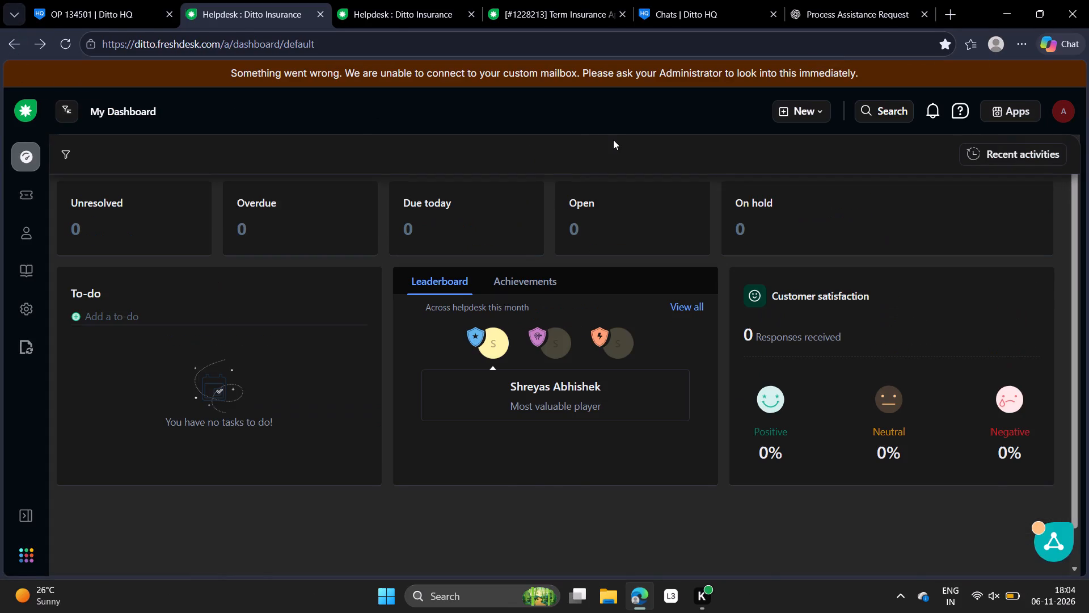
pyautogui.click(902, 108)
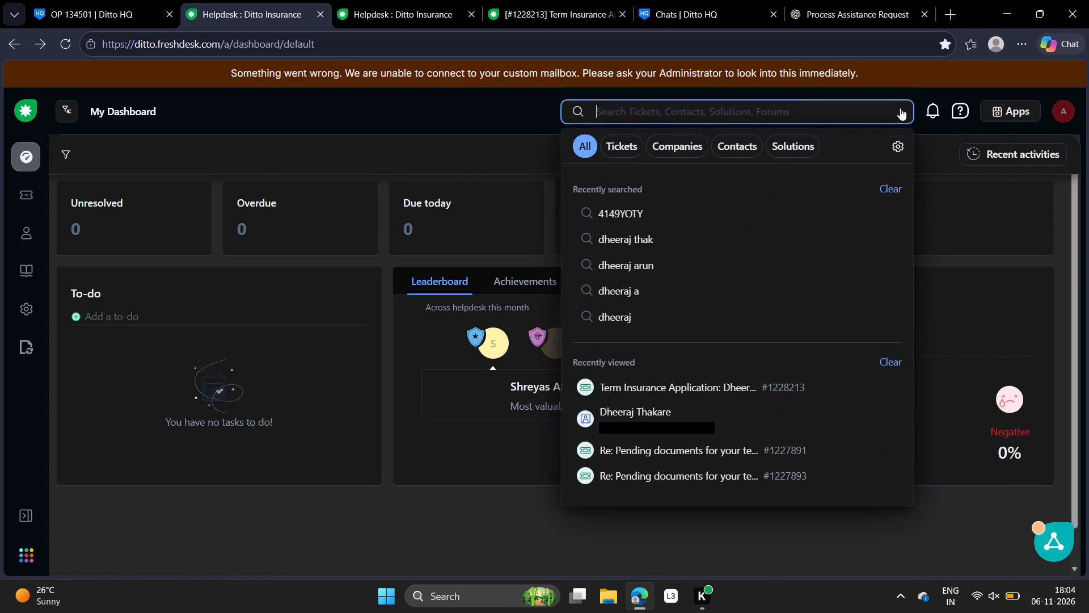
pyautogui.click(627, 230)
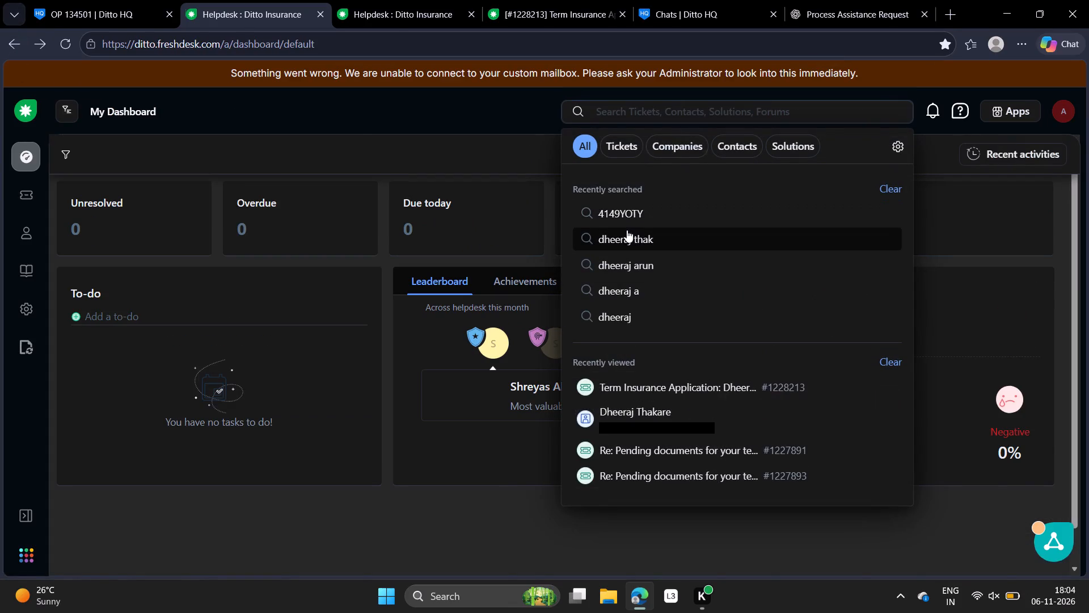
pyautogui.click(627, 236)
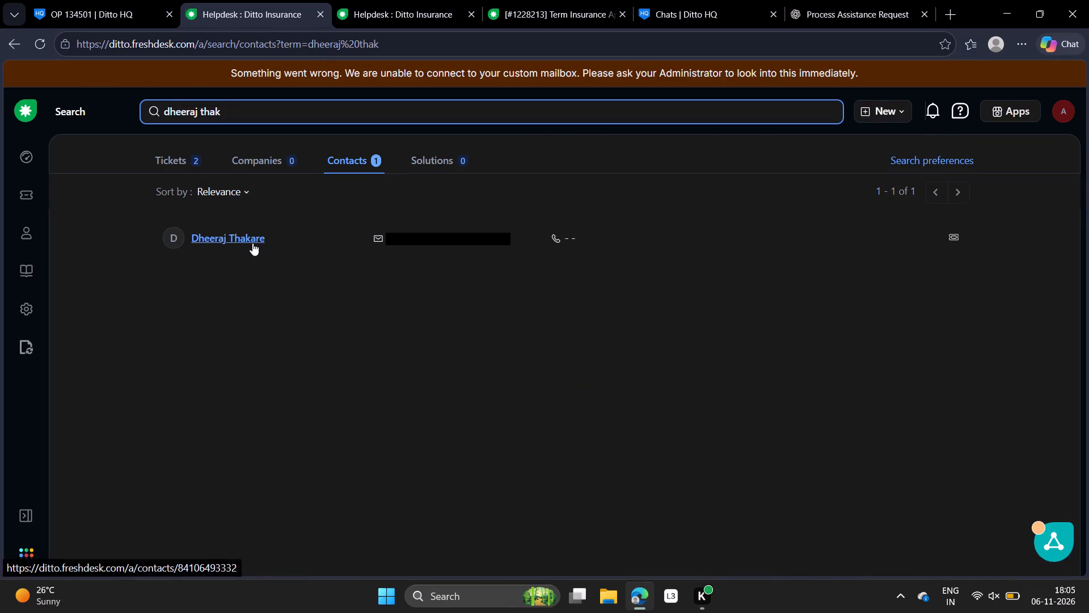
pyautogui.click(252, 243)
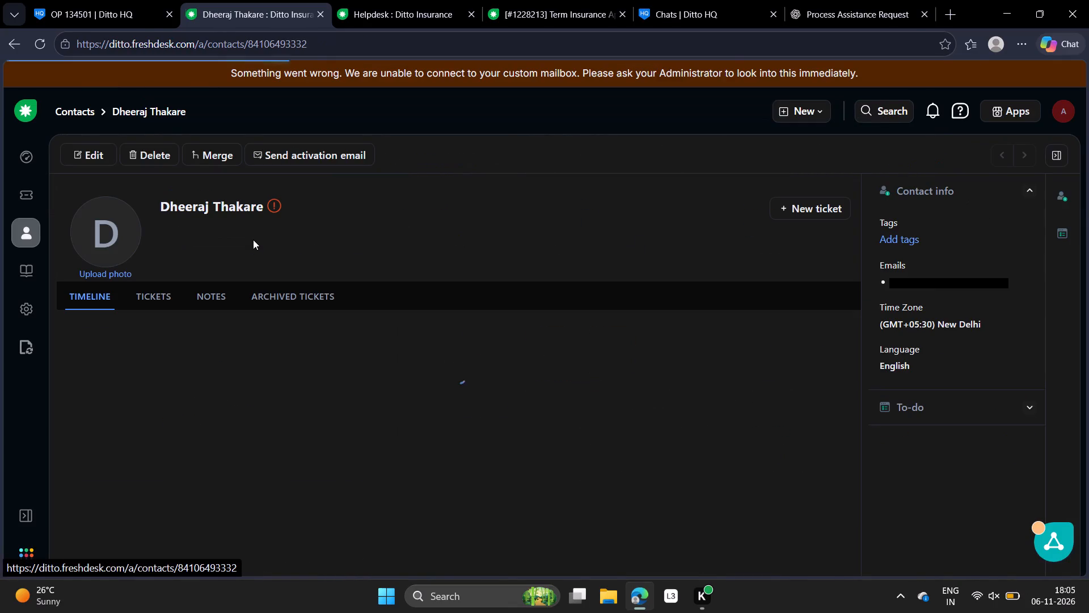
pyautogui.click(248, 379)
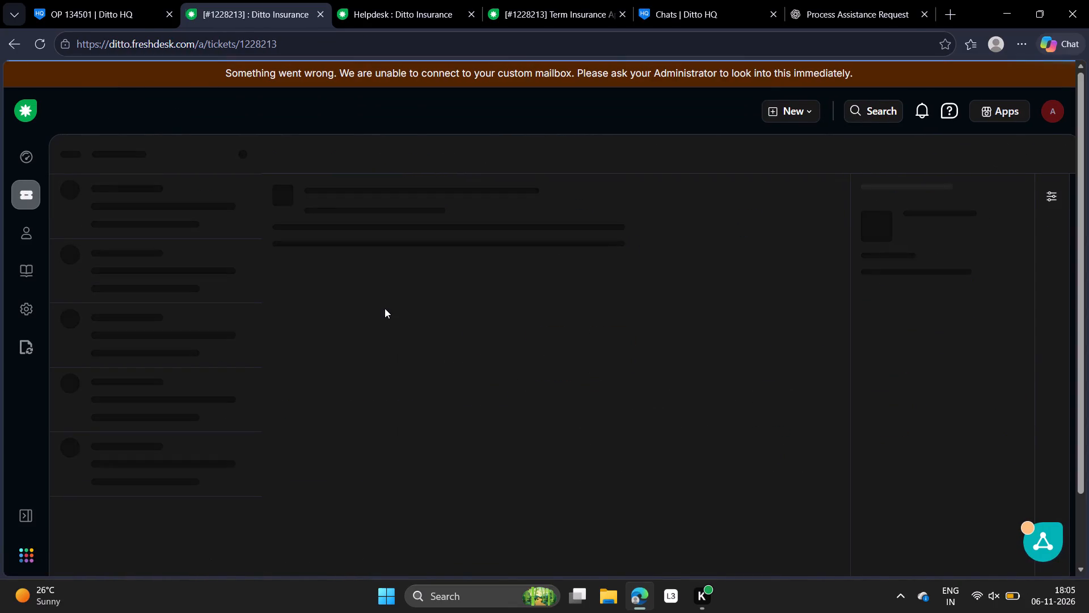
pyautogui.scroll(-7, 415, 318)
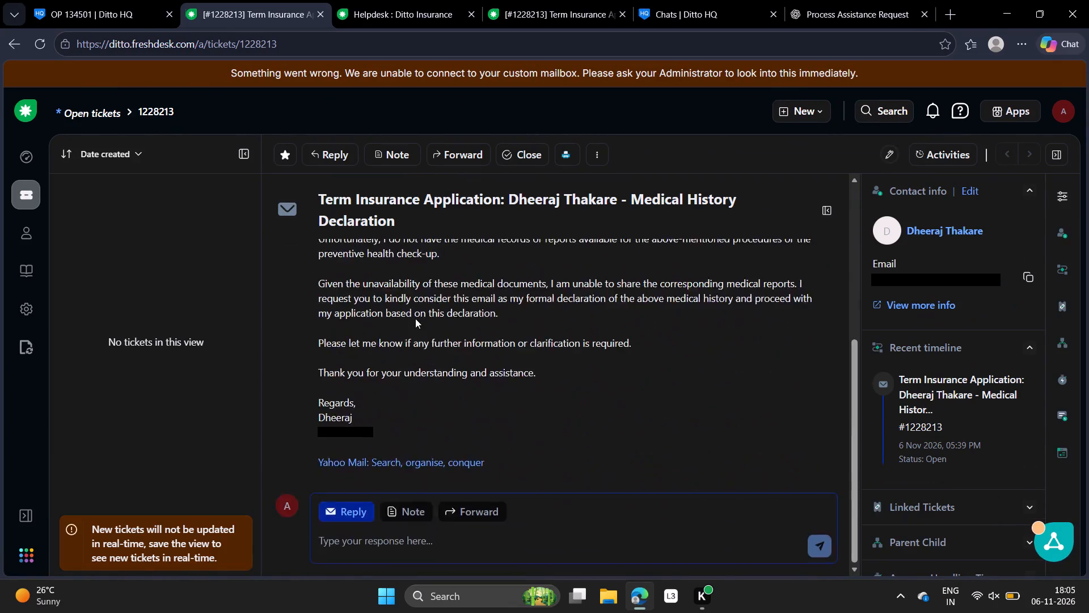
pyautogui.scroll(-8, 415, 318)
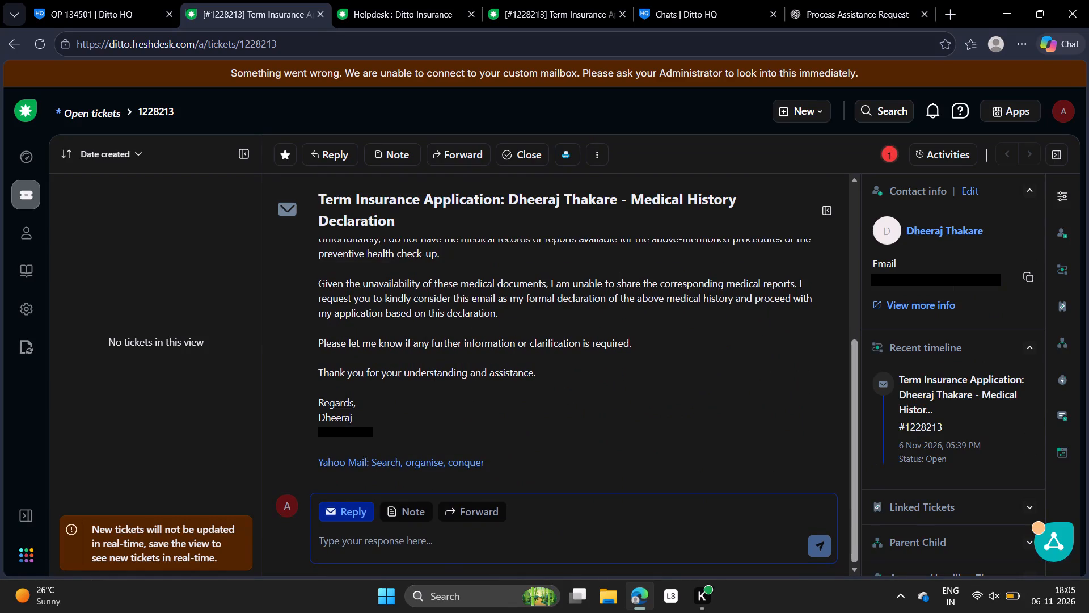
pyautogui.scroll(5, 415, 318)
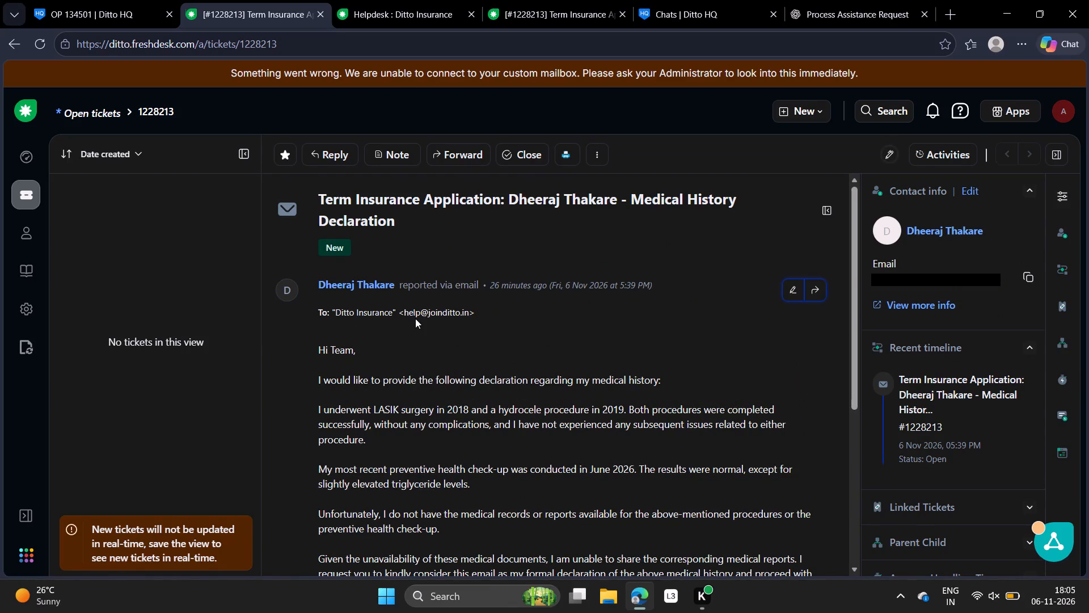
pyautogui.click(1050, 149)
pyautogui.scroll(-2, 542, 413)
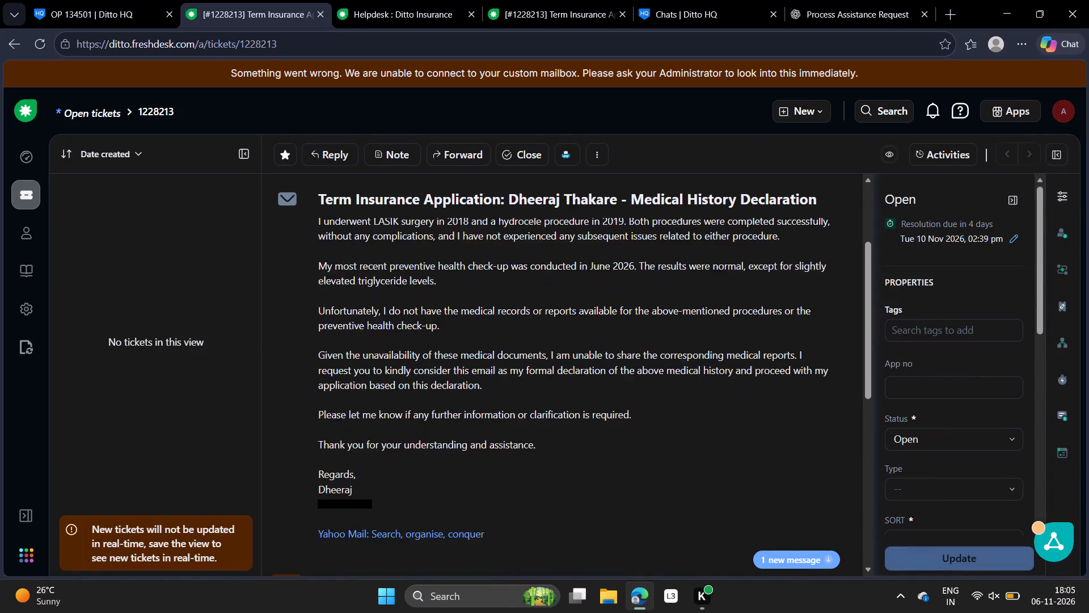
pyautogui.scroll(2, 542, 413)
pyautogui.scroll(-1, 543, 411)
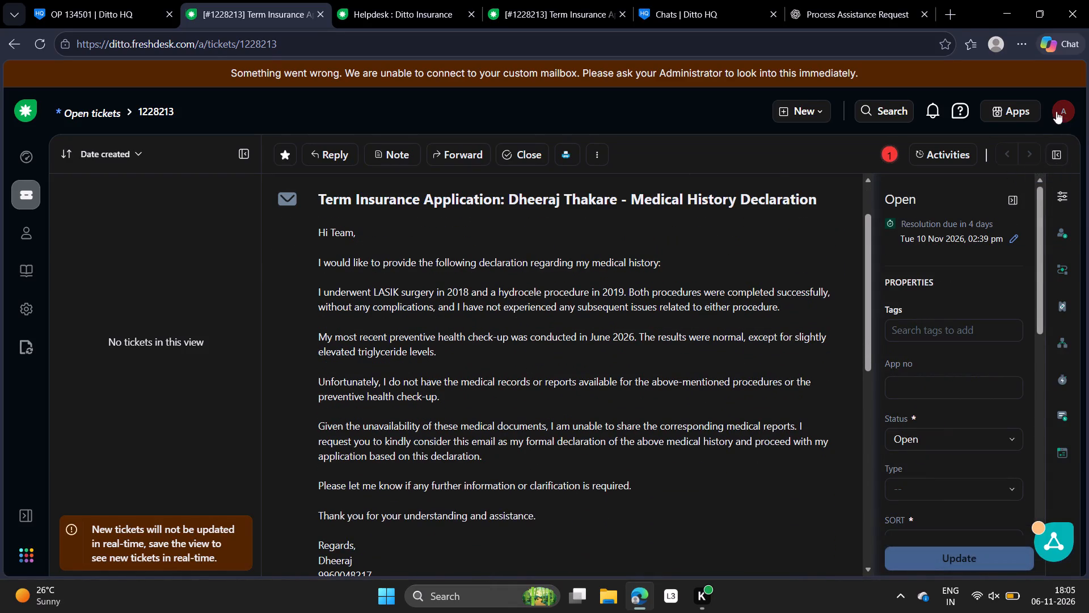
pyautogui.click(1058, 149)
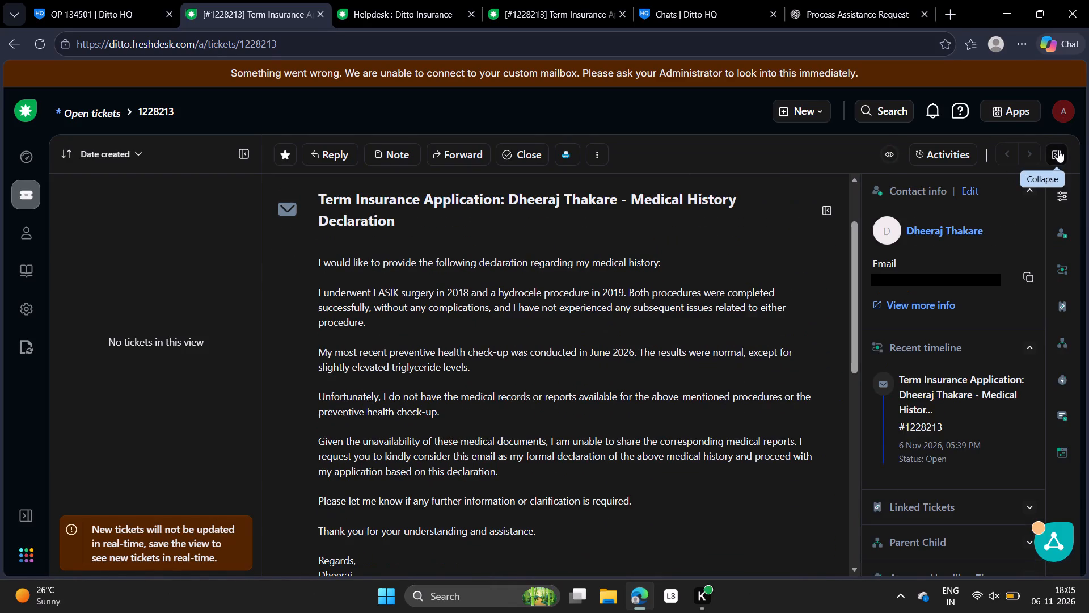
# Set the browser page zoom to 90% for the ticket page.
pyautogui.click(1030, 52)
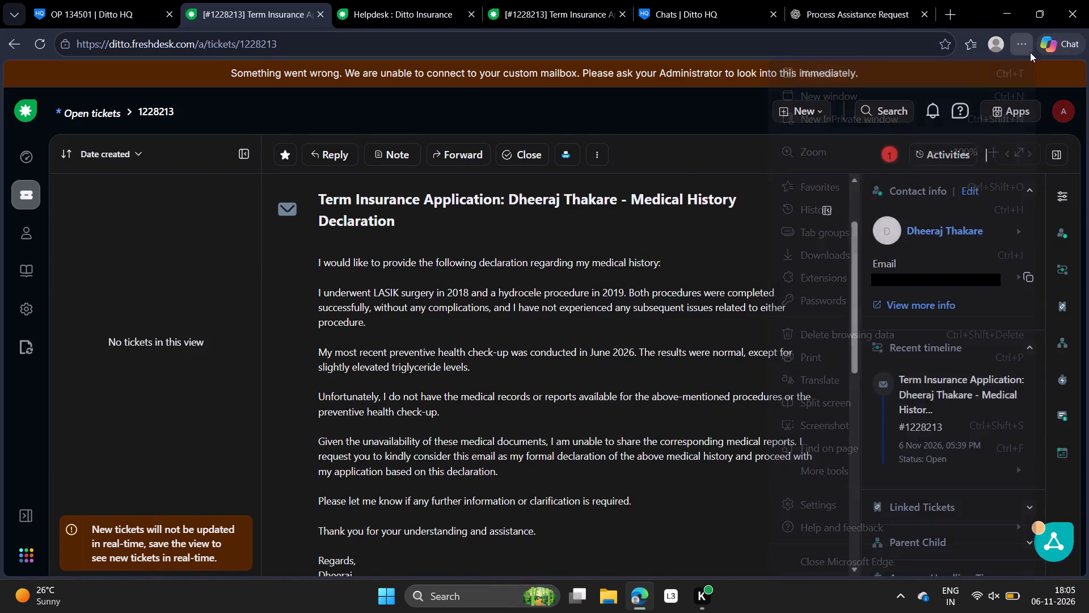
pyautogui.click(933, 148)
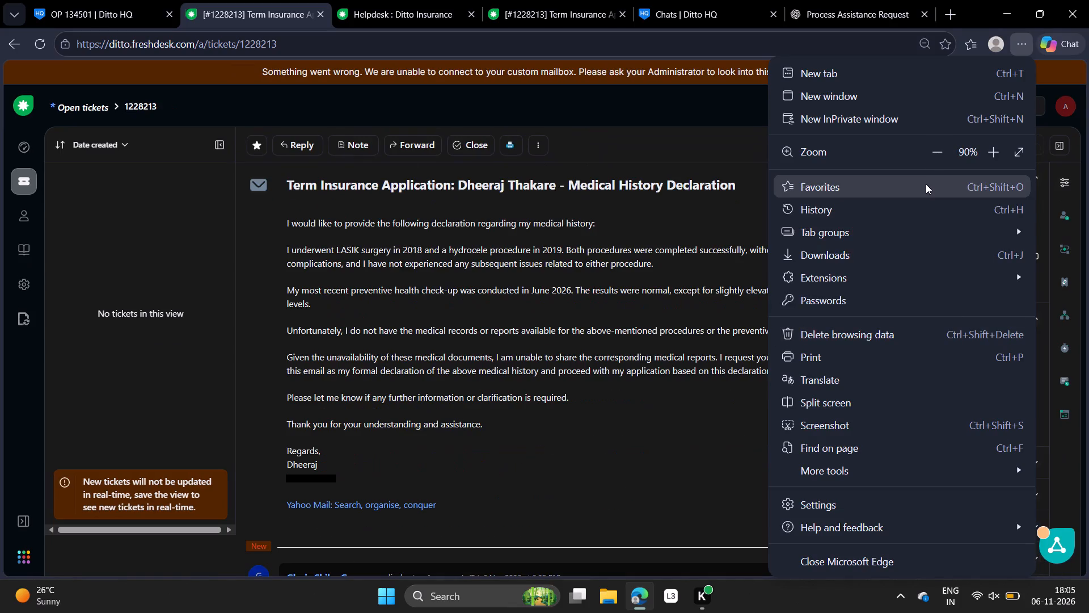
pyautogui.click(677, 133)
pyautogui.scroll(1, 634, 337)
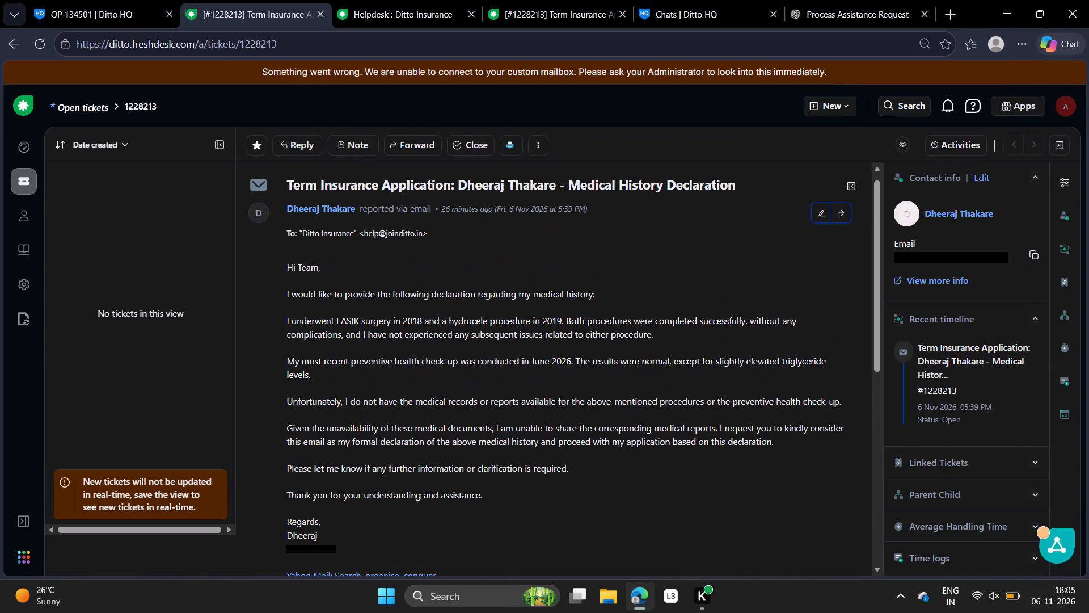
pyautogui.scroll(1, 634, 337)
pyautogui.scroll(-2, 634, 337)
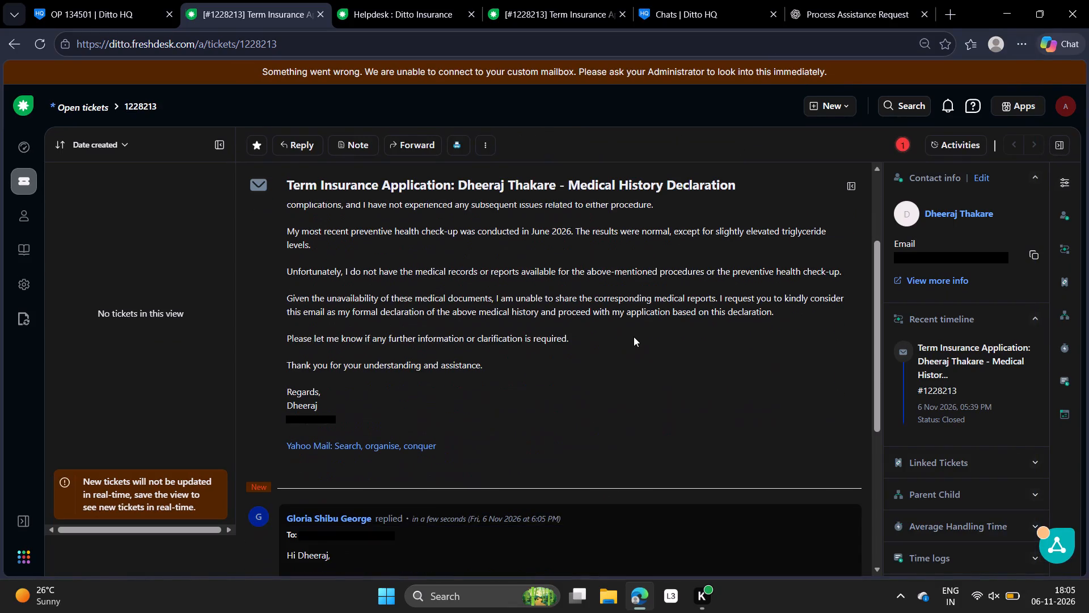
pyautogui.scroll(-3, 634, 337)
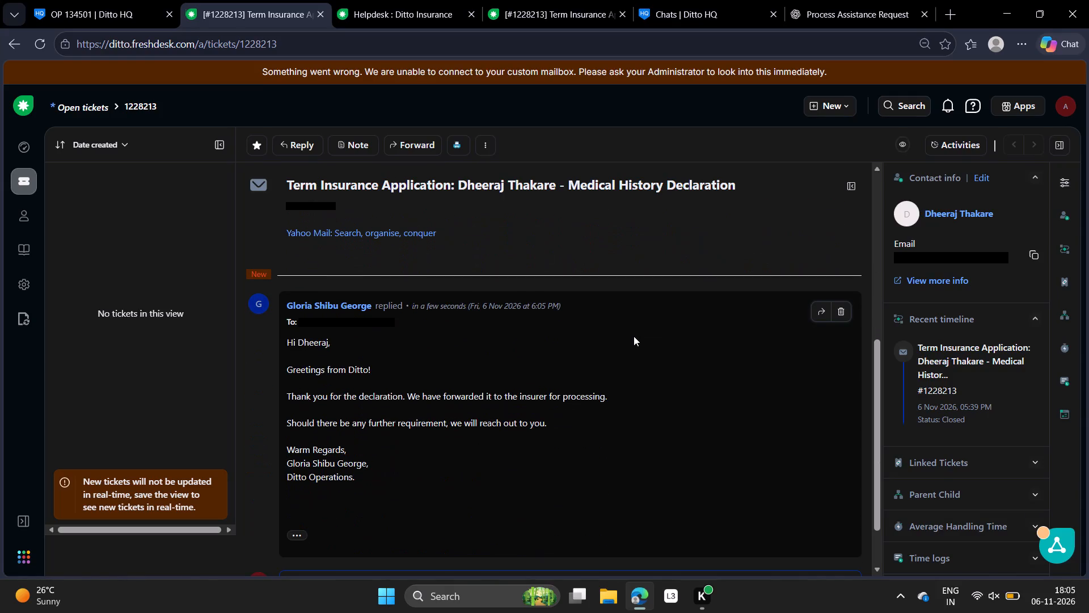
pyautogui.scroll(1, 634, 336)
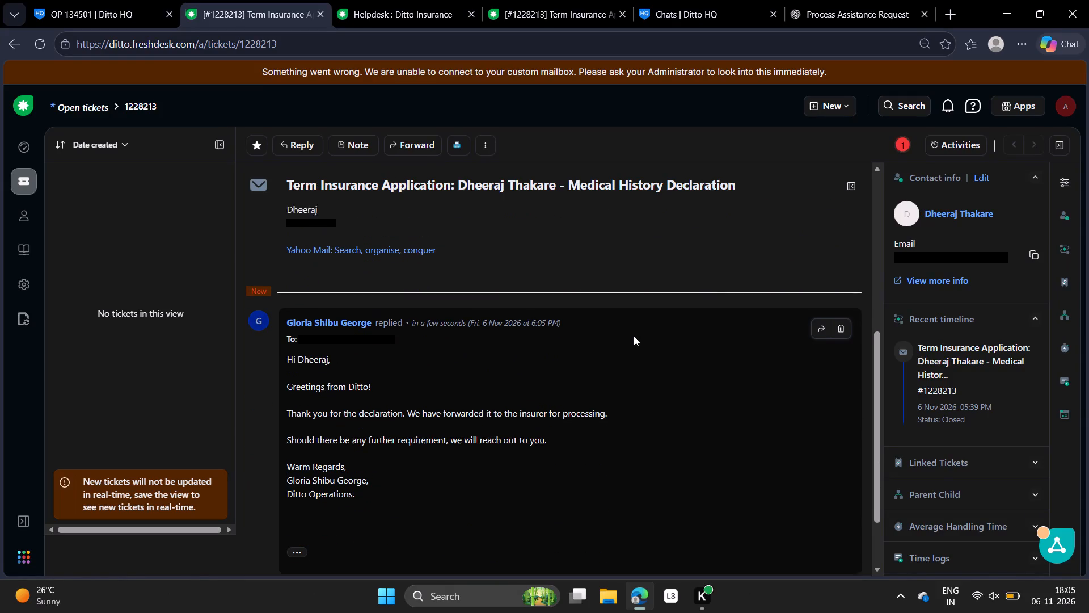
pyautogui.scroll(7, 634, 336)
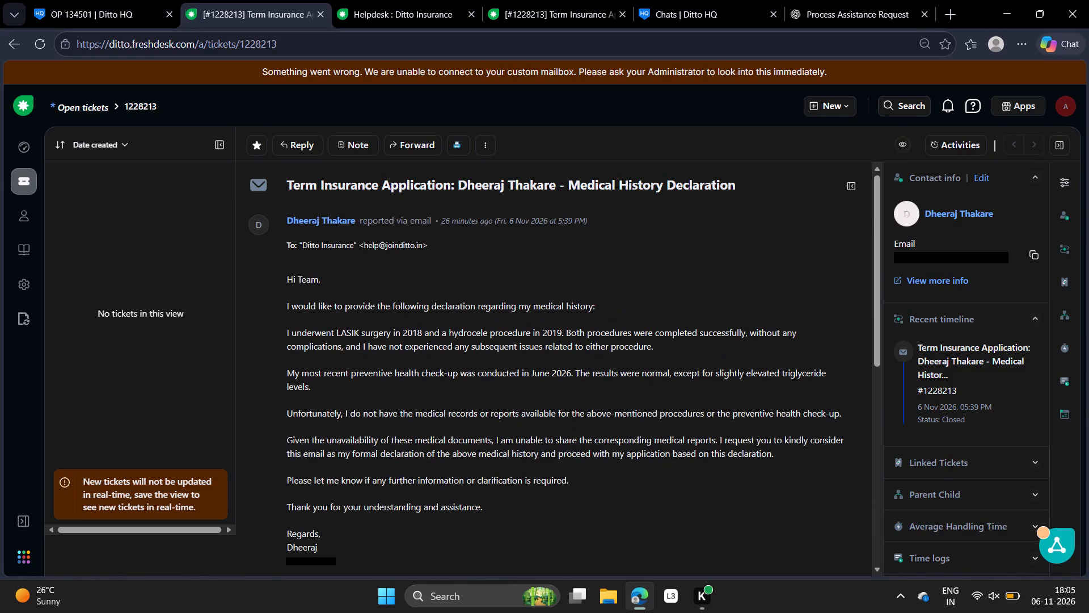
pyautogui.scroll(-3, 634, 336)
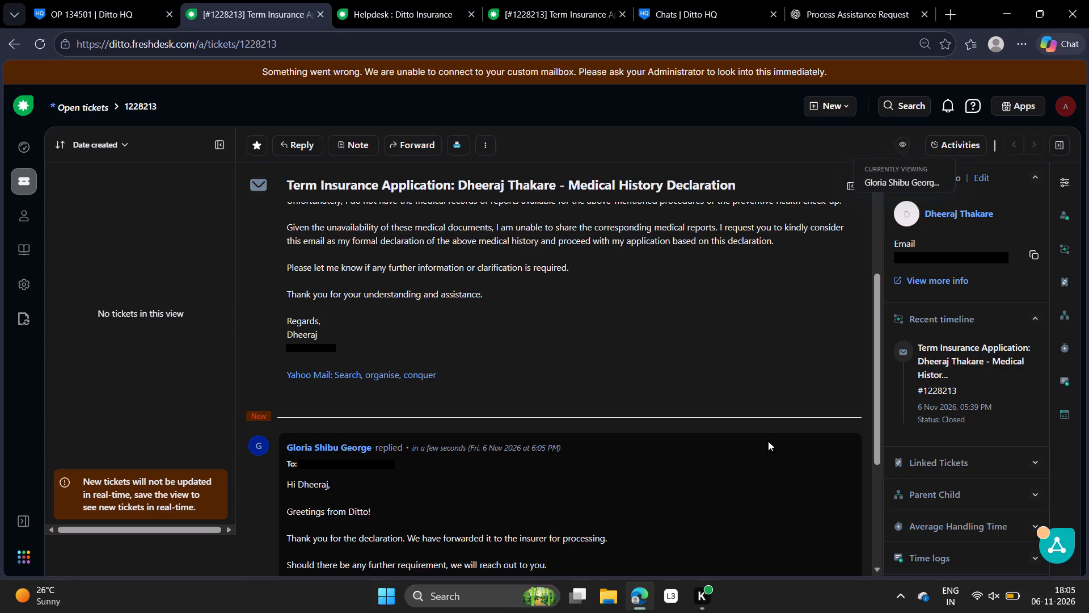
pyautogui.scroll(-6, 630, 447)
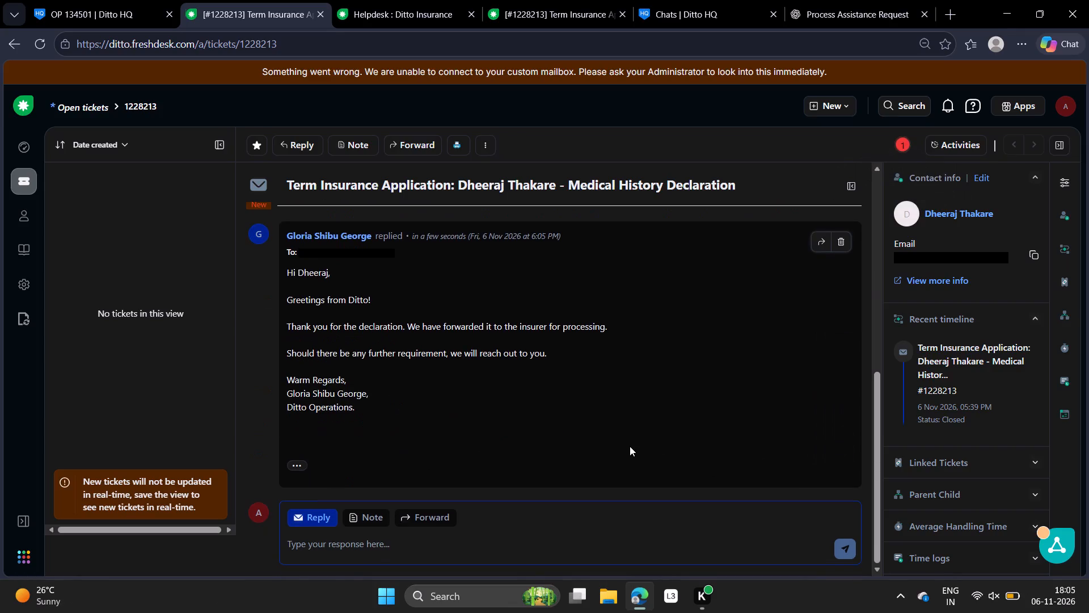
pyautogui.scroll(1, 630, 446)
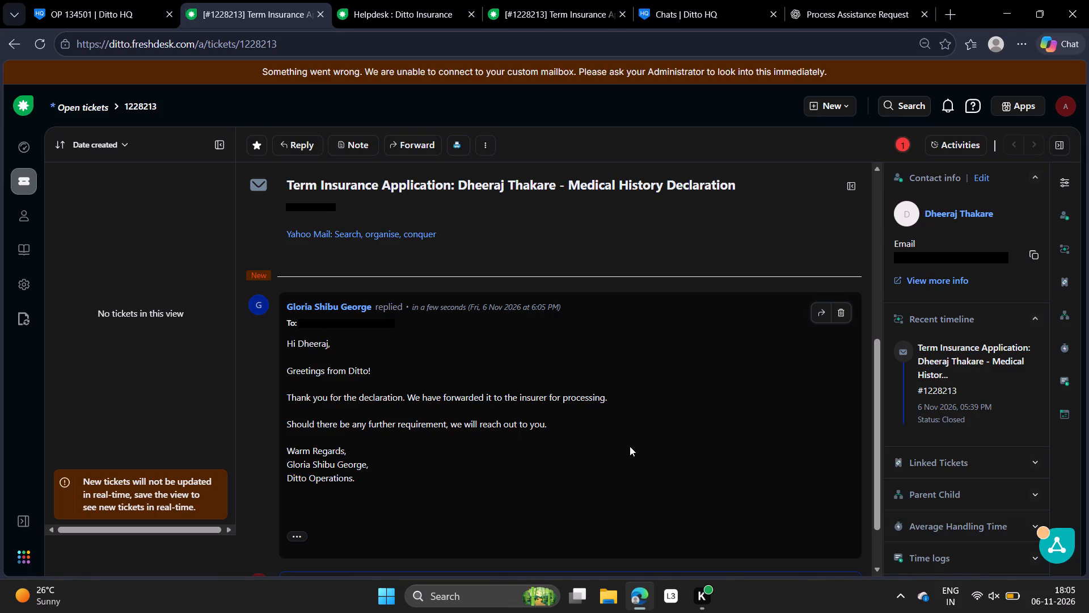
pyautogui.scroll(-5, 630, 446)
pyautogui.scroll(7, 630, 445)
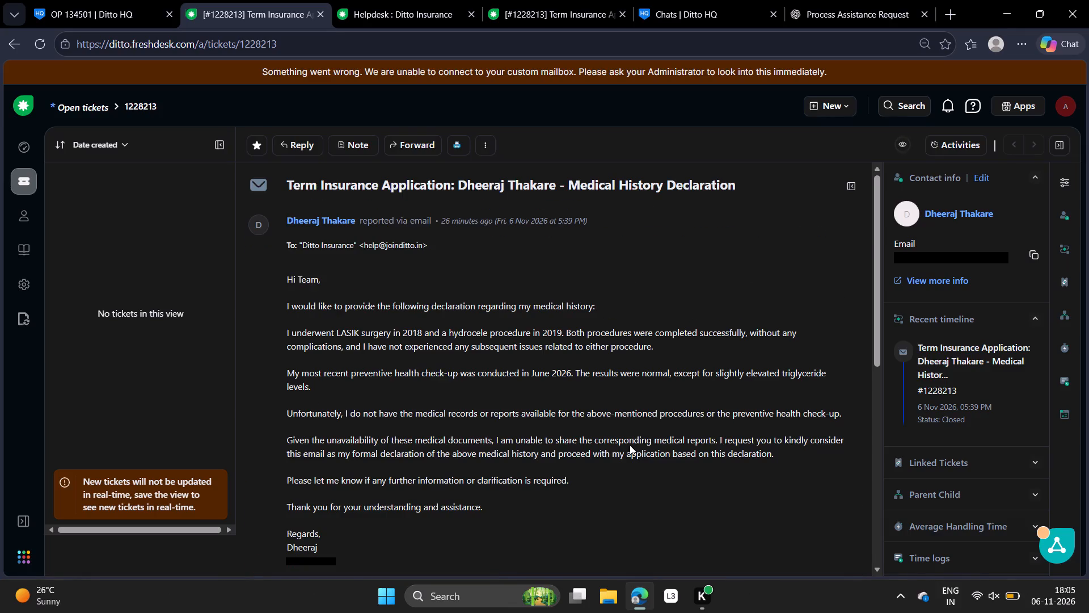
pyautogui.scroll(9, 630, 445)
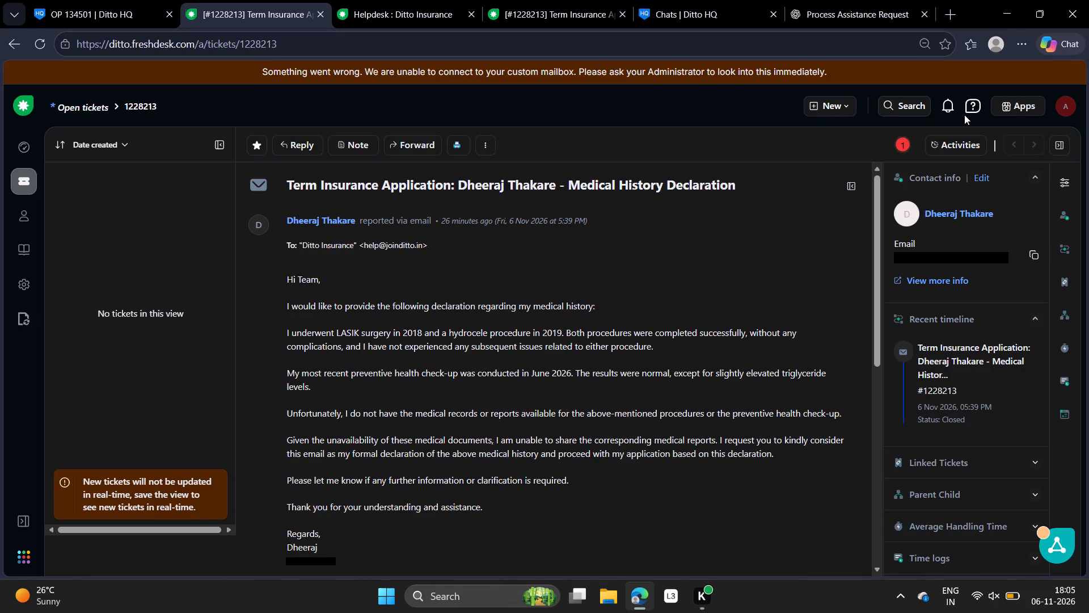
pyautogui.click(68, 0)
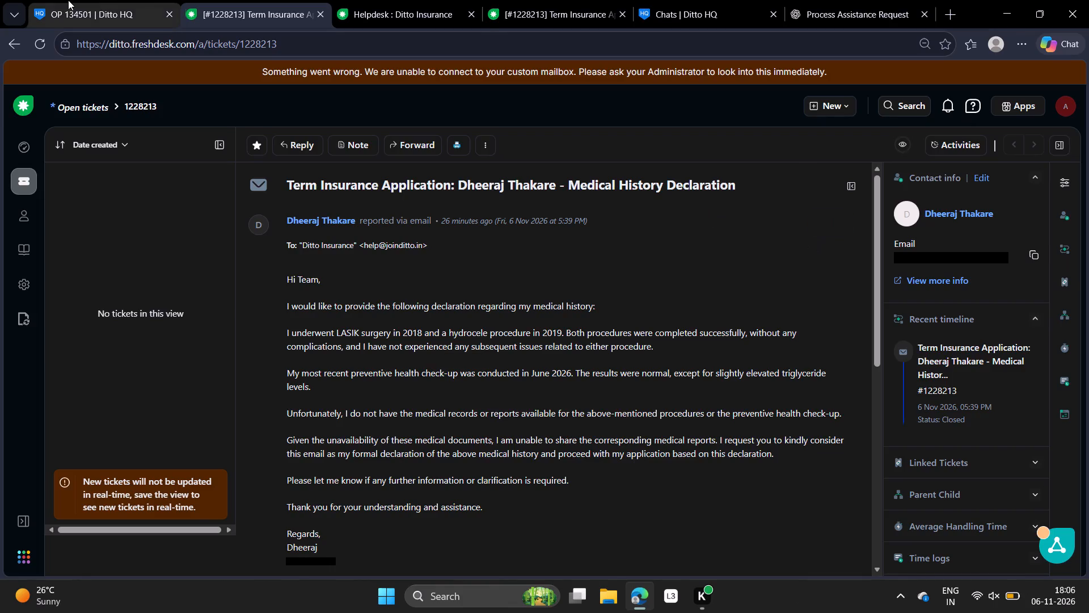
pyautogui.click(357, 270)
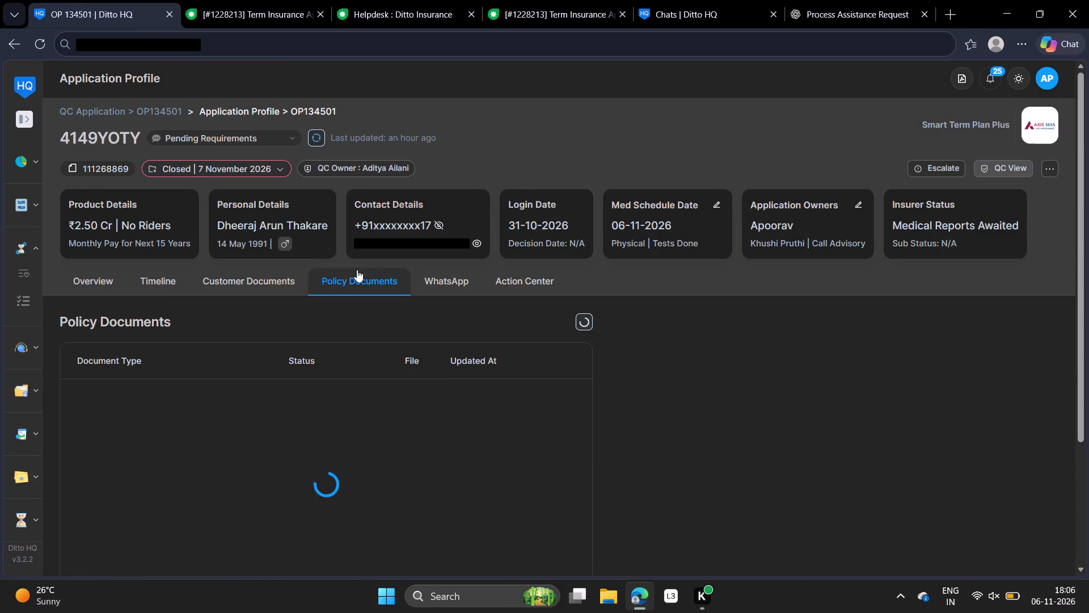
pyautogui.scroll(-3, 368, 351)
pyautogui.scroll(1, 369, 346)
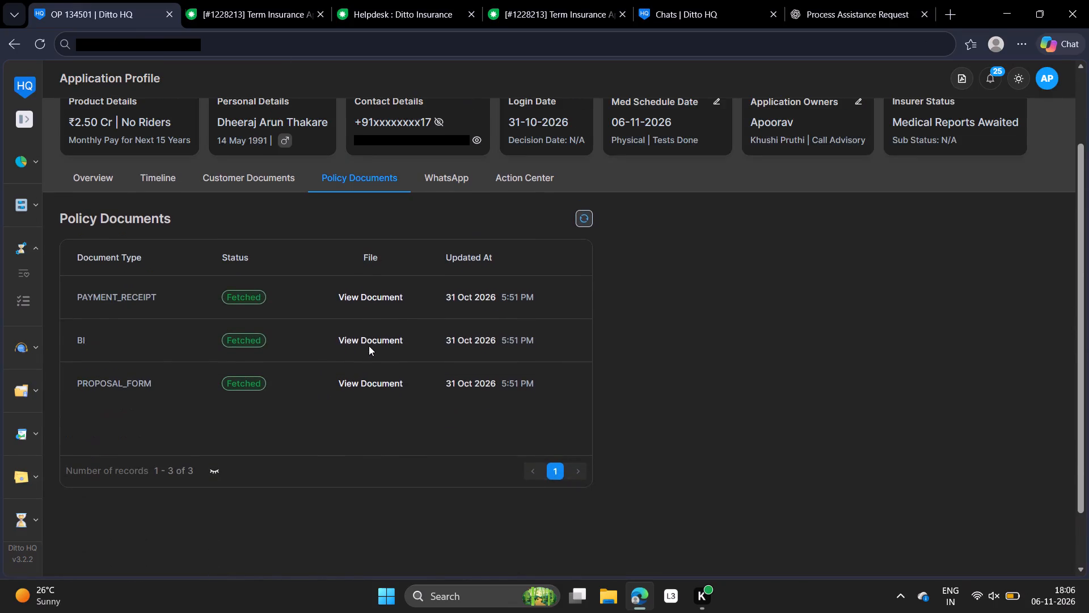
pyautogui.click(155, 183)
pyautogui.click(253, 186)
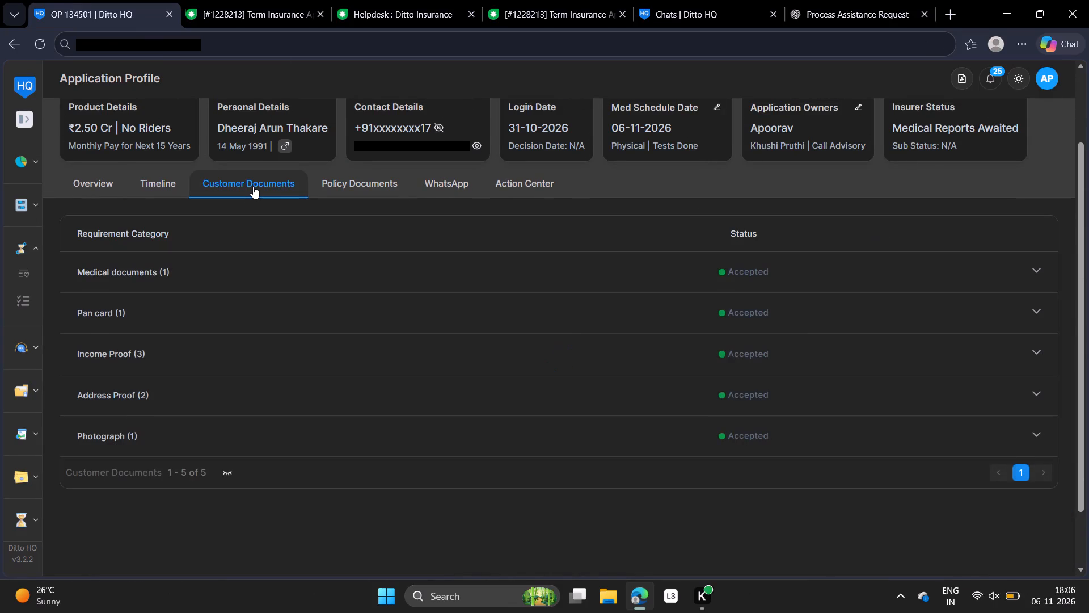
pyautogui.click(176, 272)
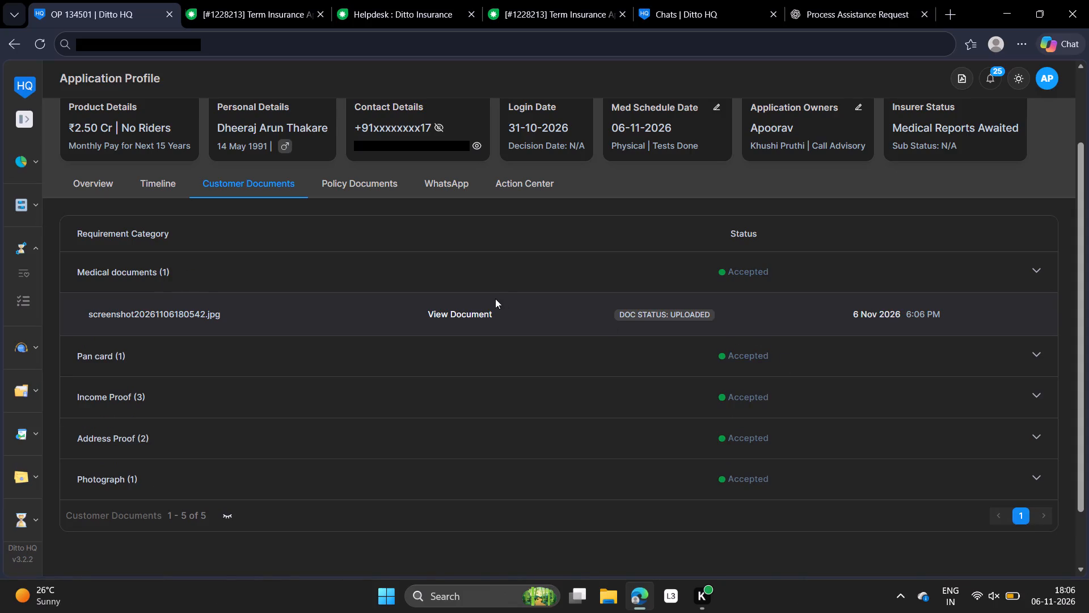
pyautogui.click(437, 310)
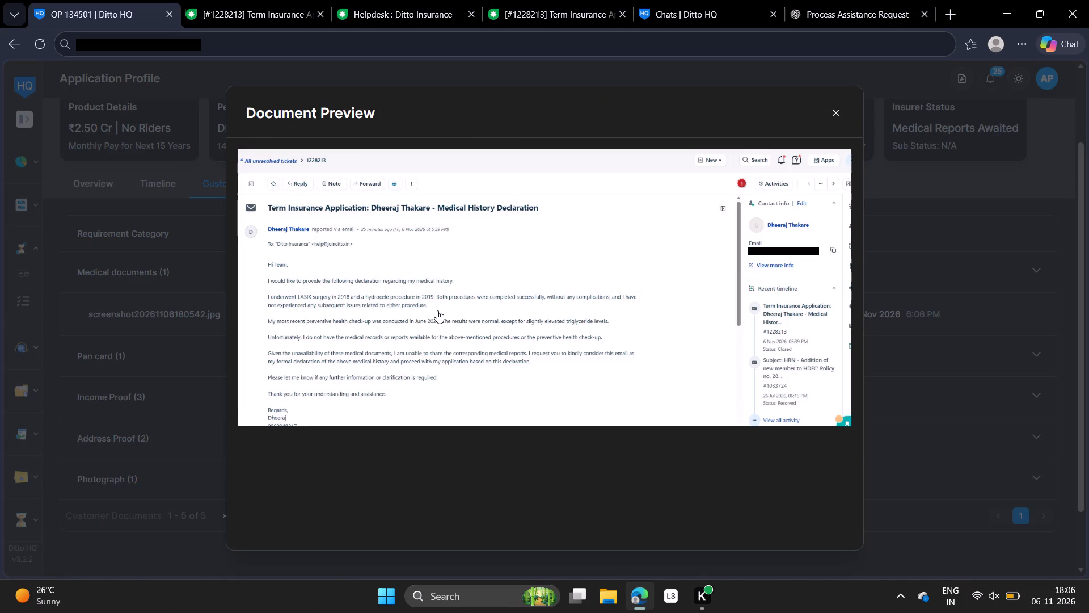
pyautogui.click(834, 112)
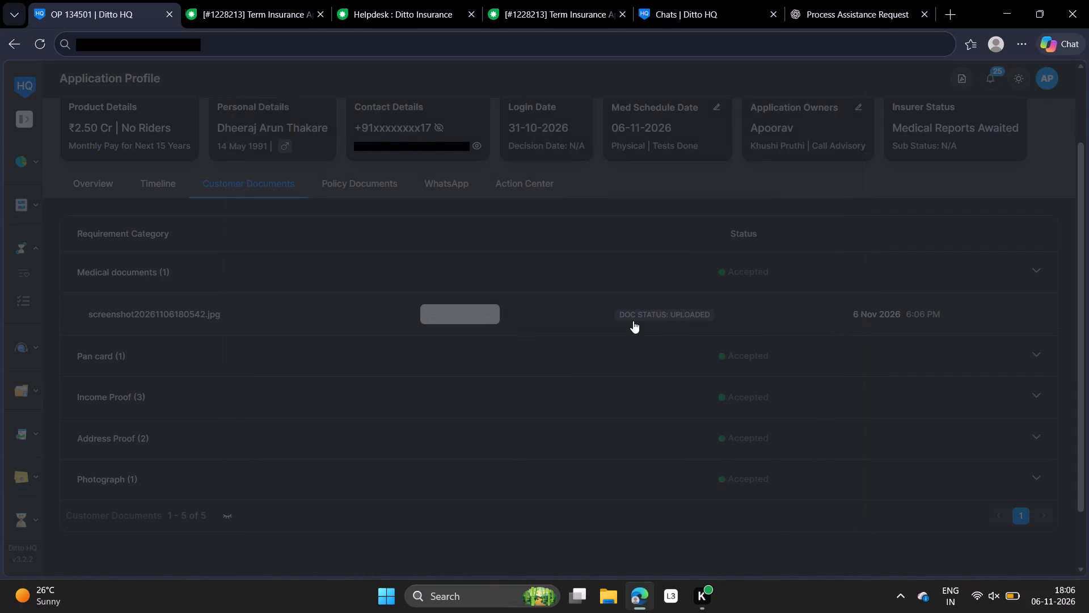
# Review the customer requirements and their statuses in the application's overview.
pyautogui.click(95, 183)
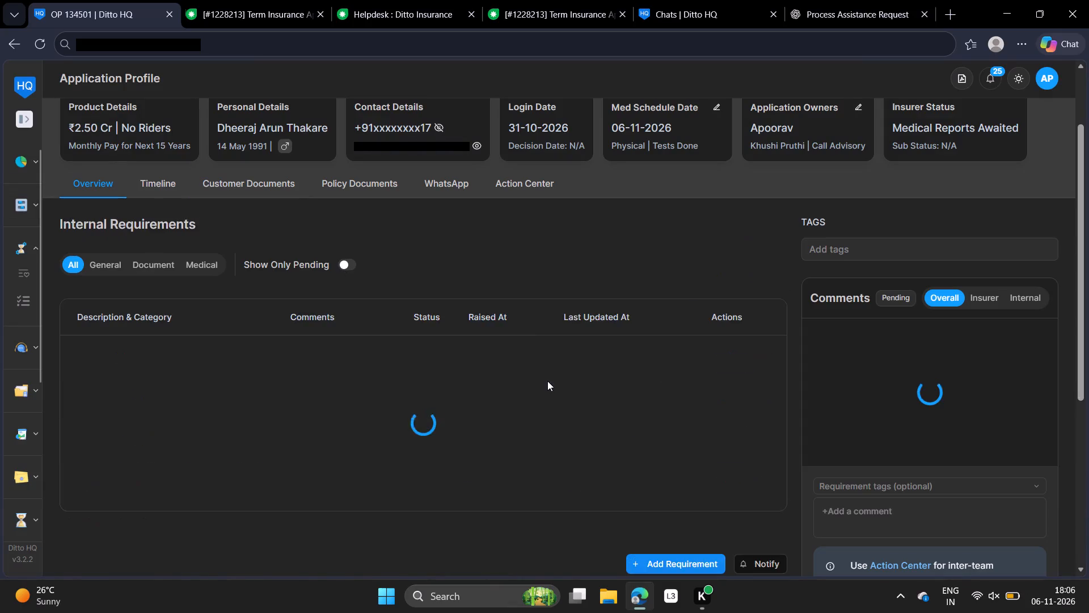
pyautogui.scroll(-8, 547, 381)
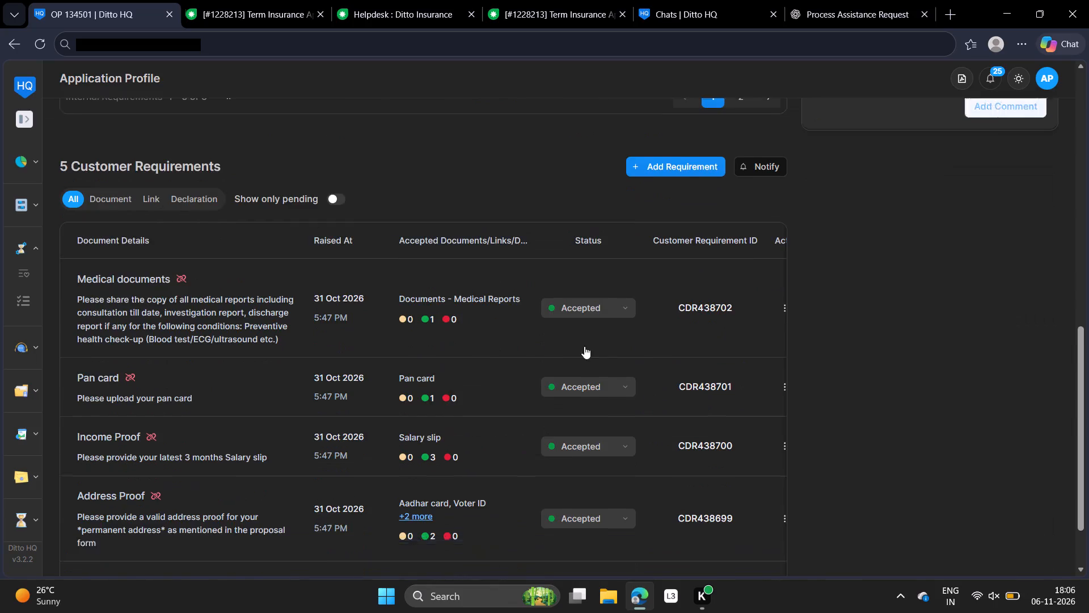
pyautogui.scroll(-3, 598, 338)
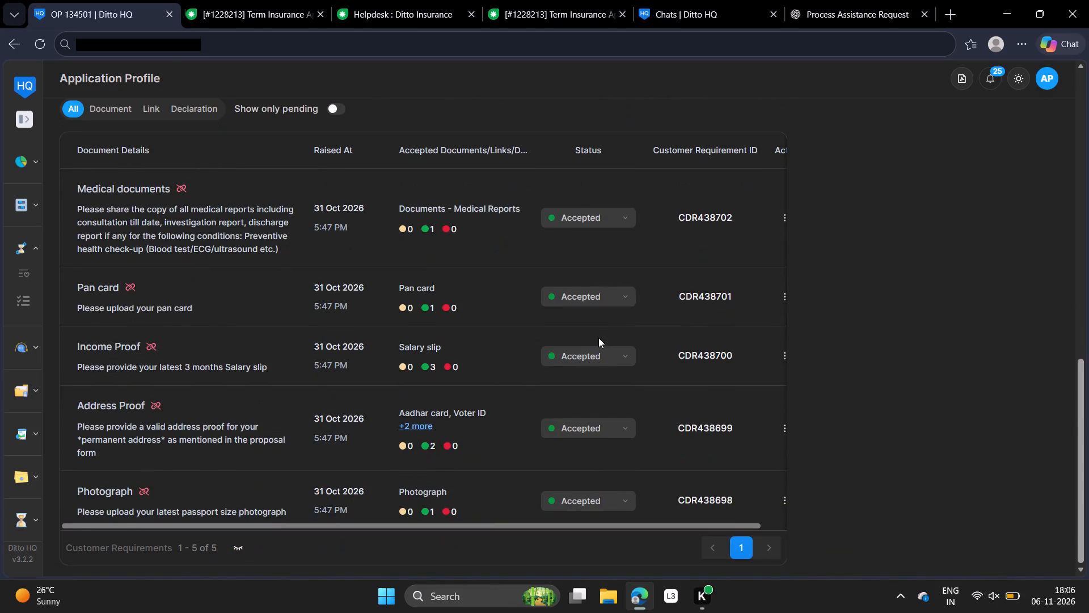
pyautogui.scroll(2, 594, 280)
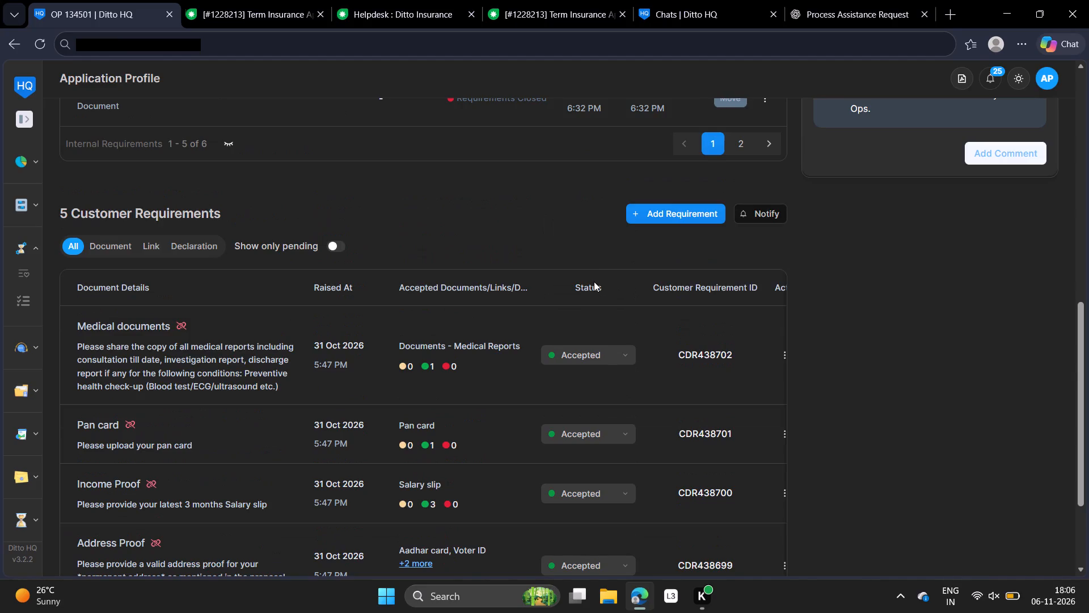
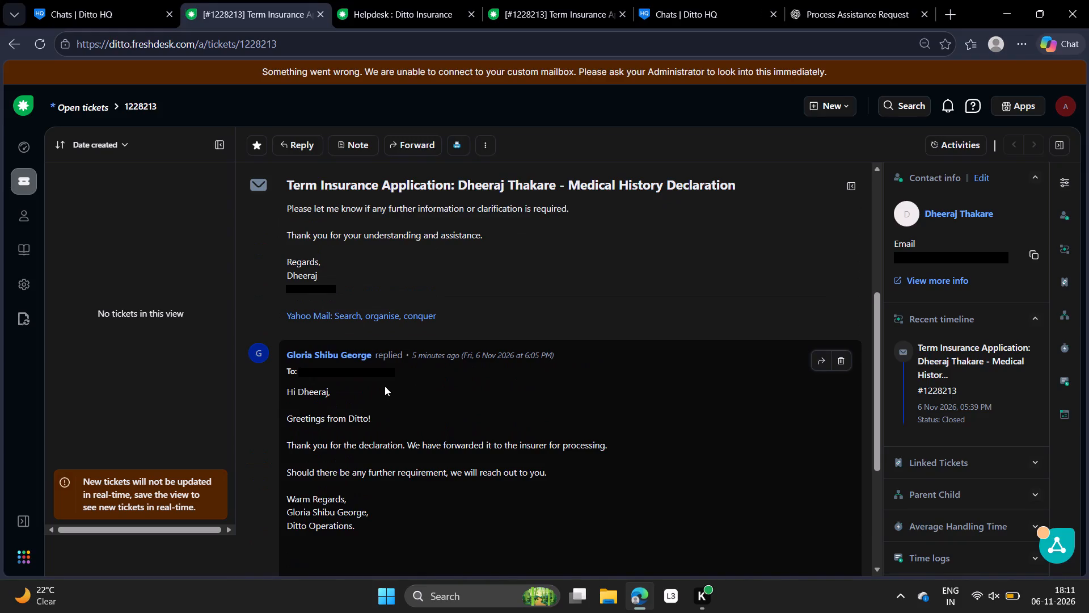
pyautogui.scroll(-5, 391, 428)
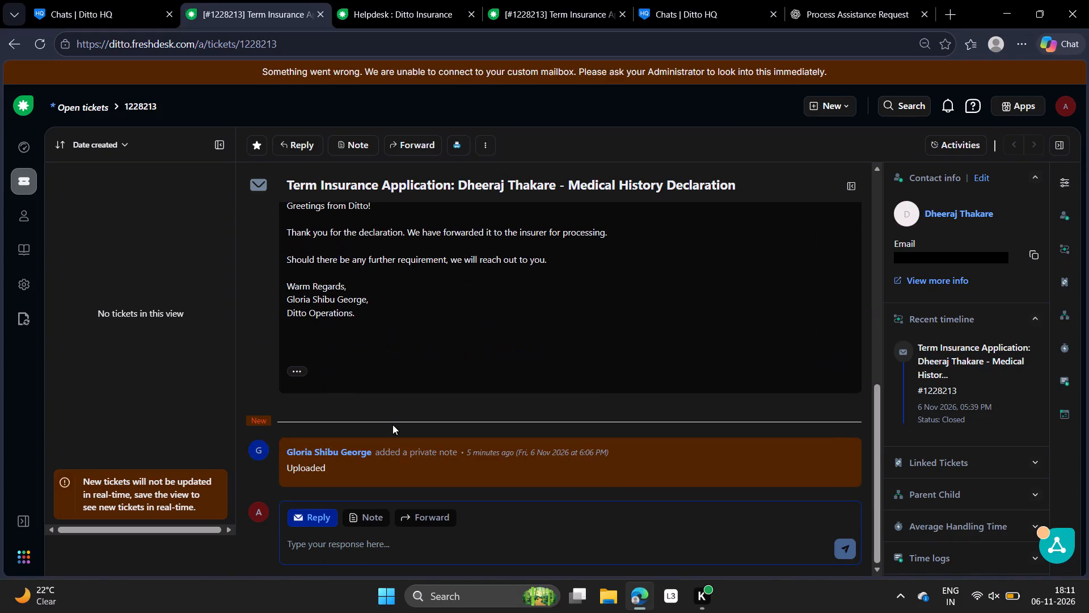
pyautogui.scroll(-2, 392, 425)
pyautogui.scroll(1, 392, 423)
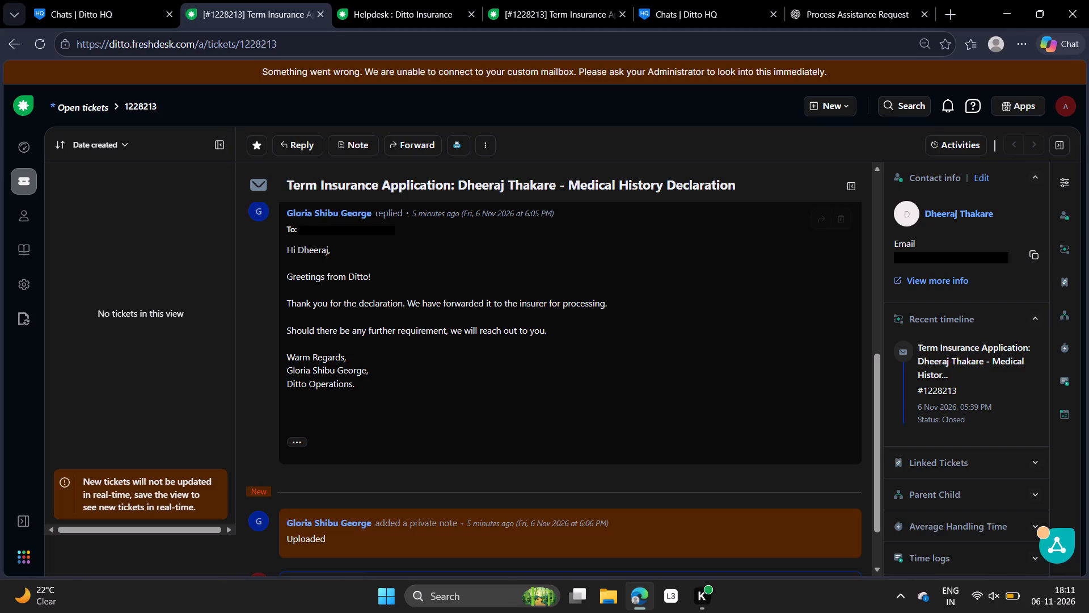
pyautogui.scroll(1, 332, 423)
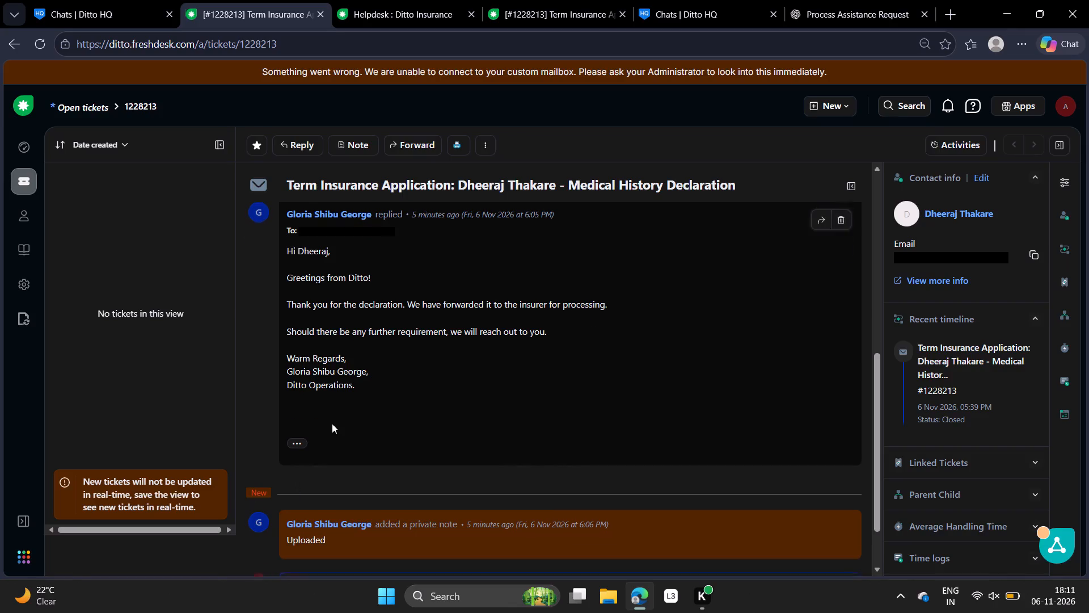
pyautogui.scroll(5, 332, 422)
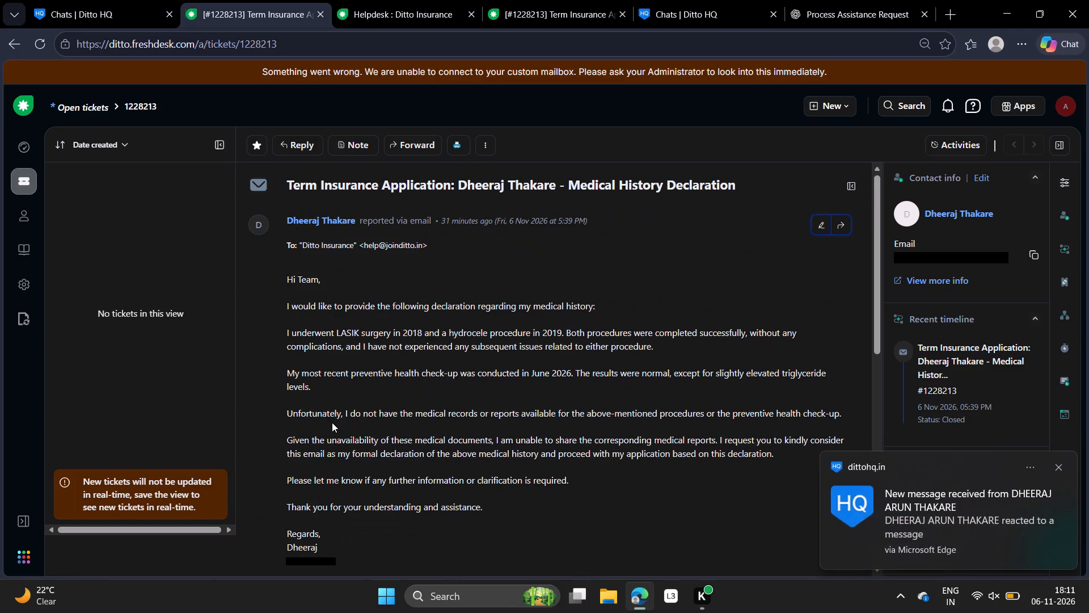
pyautogui.scroll(-5, 332, 422)
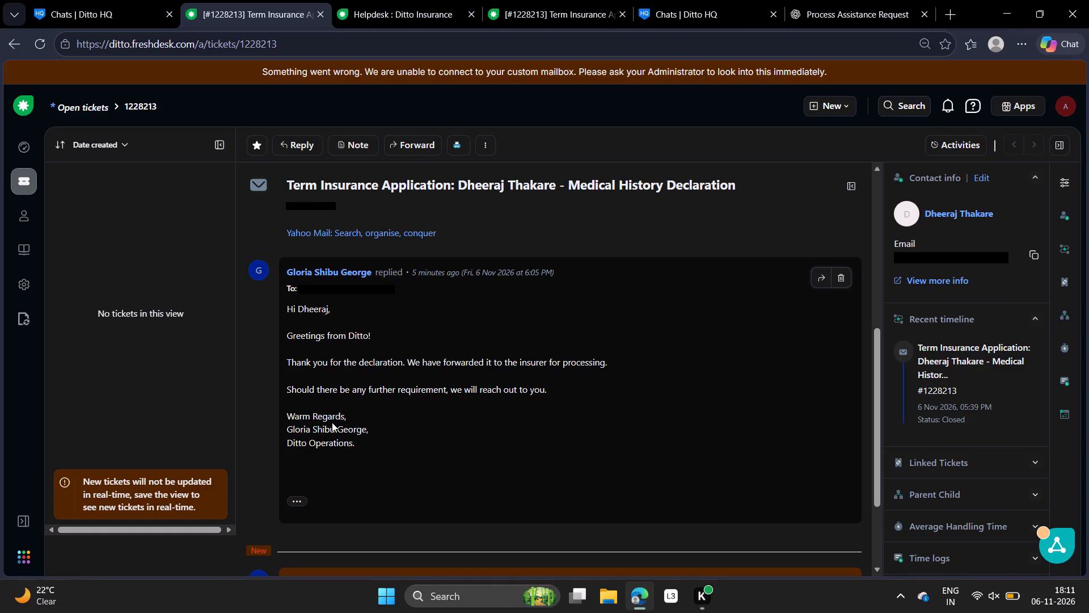
pyautogui.scroll(-7, 332, 422)
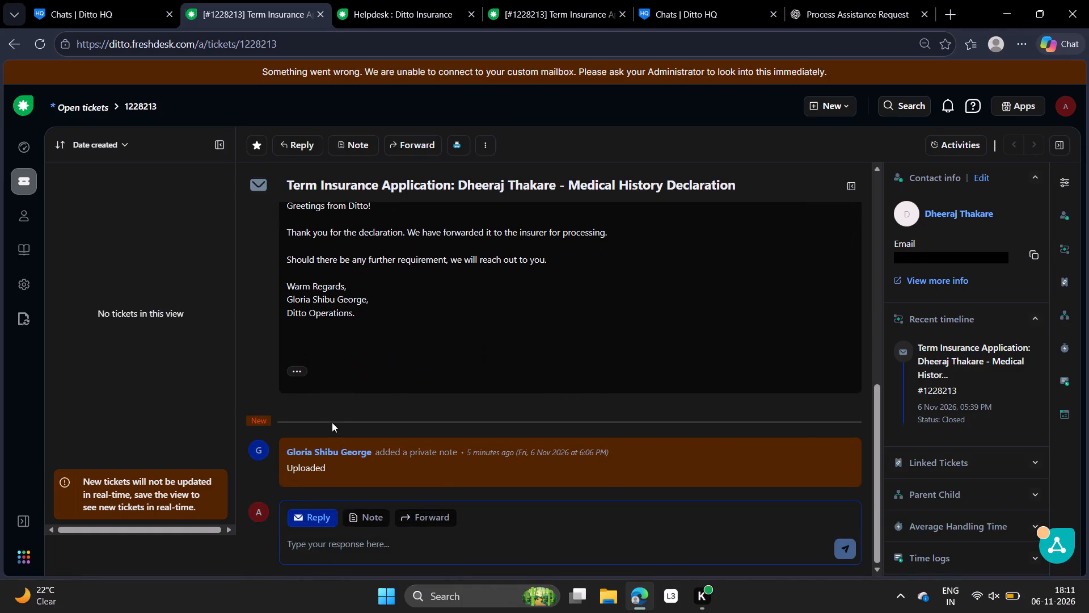
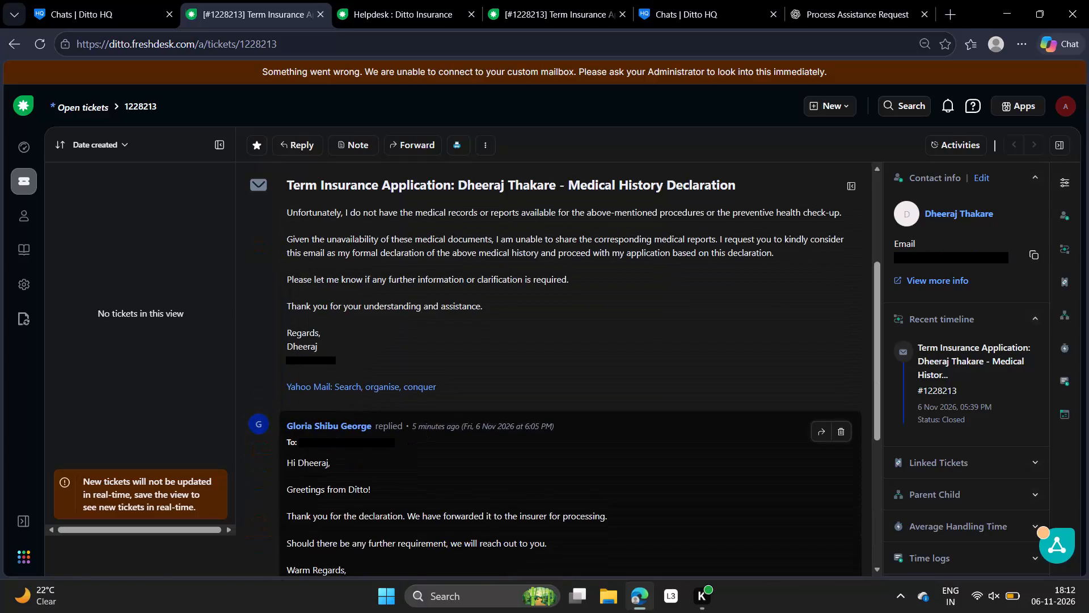
pyautogui.scroll(3, 424, 427)
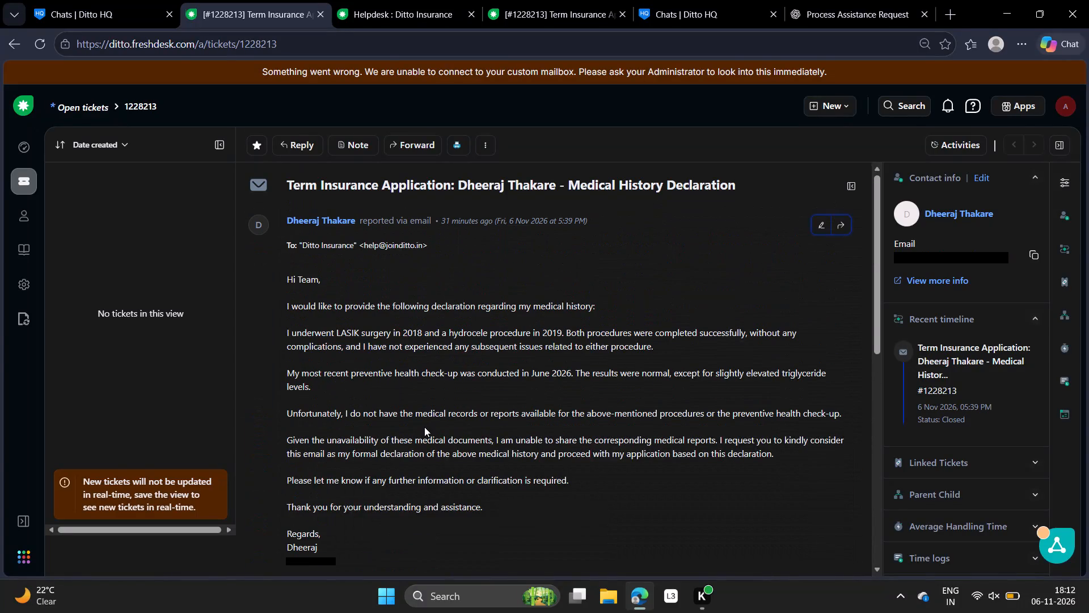
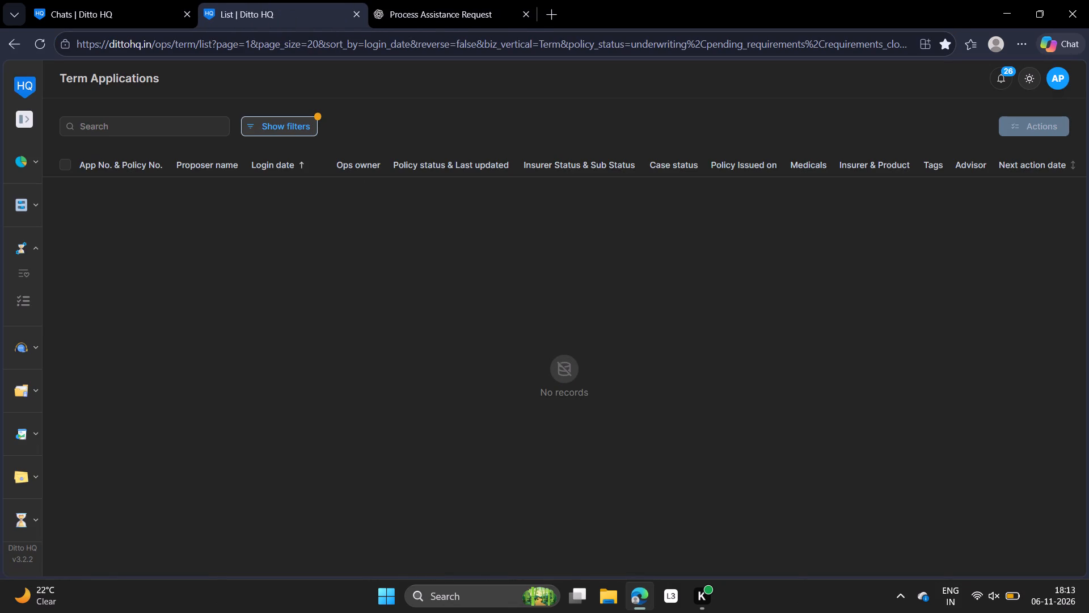
# Expand the filters of the Term Applications list to check which ones are applied.
pyautogui.click(315, 117)
pyautogui.click(315, 119)
pyautogui.click(306, 127)
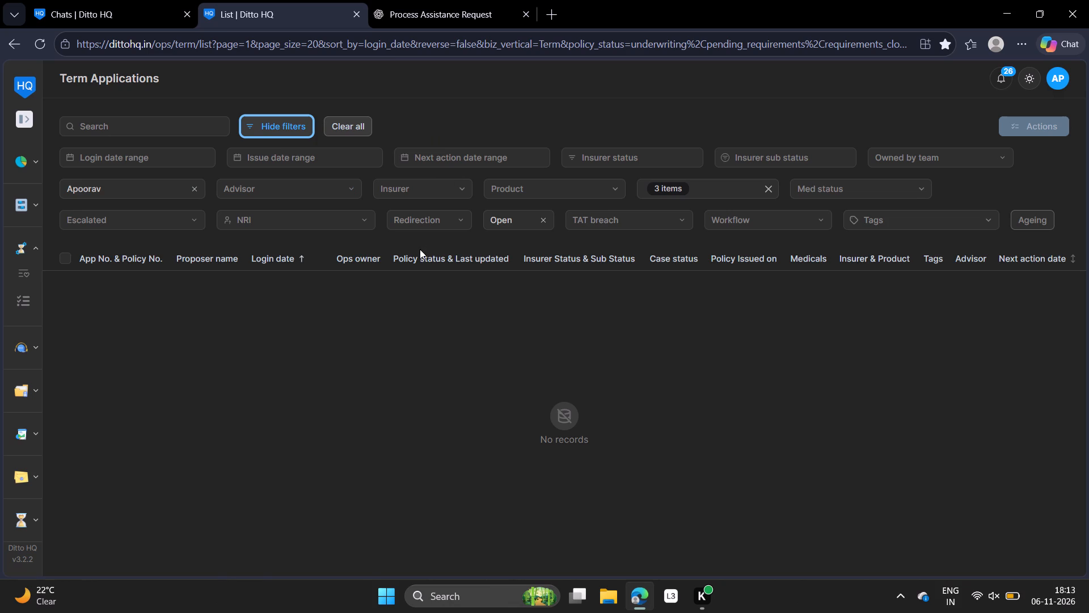
pyautogui.click(354, 331)
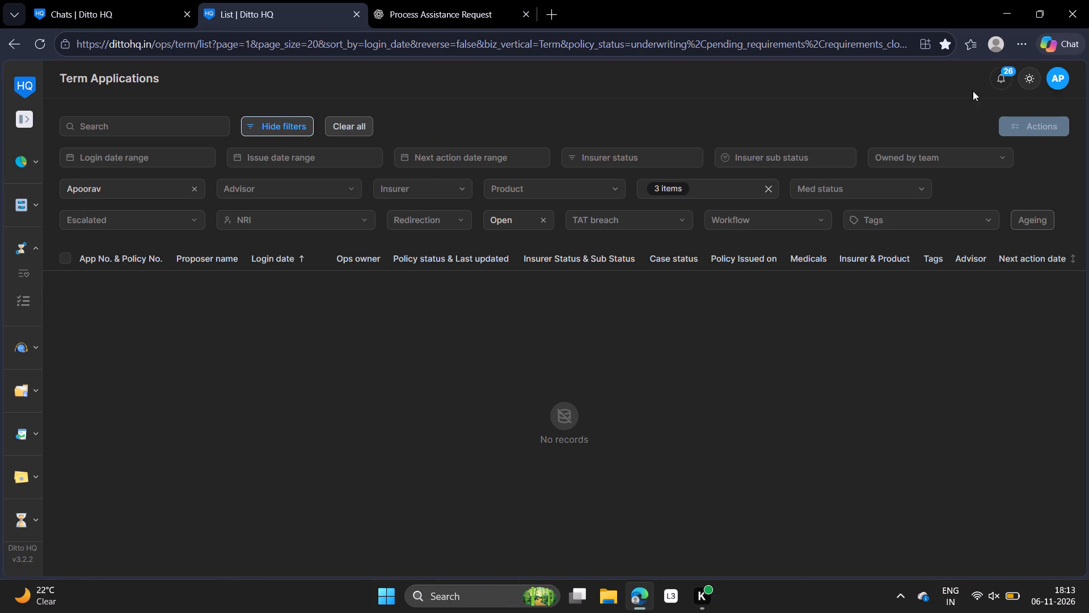
# Check the most recent notifications for new customer messages, then dismiss the notification list.
pyautogui.click(987, 82)
pyautogui.click(1004, 82)
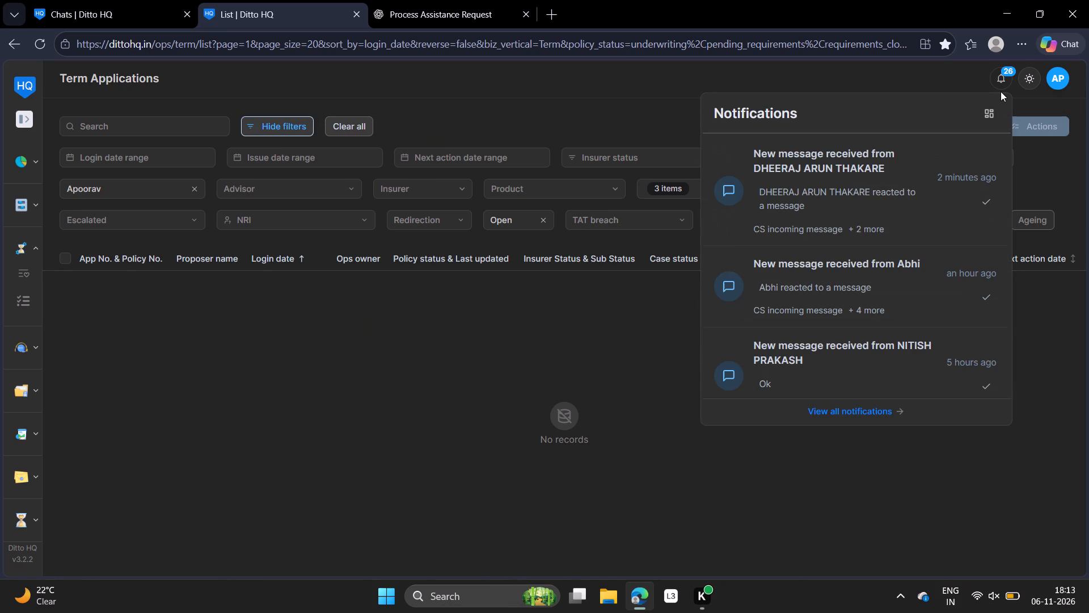
pyautogui.click(577, 435)
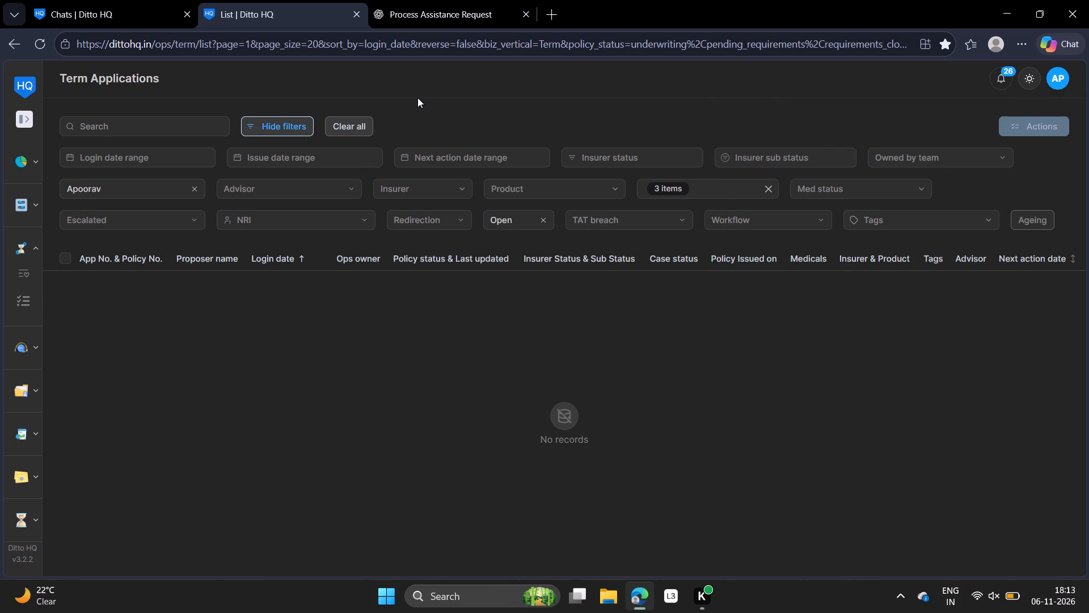
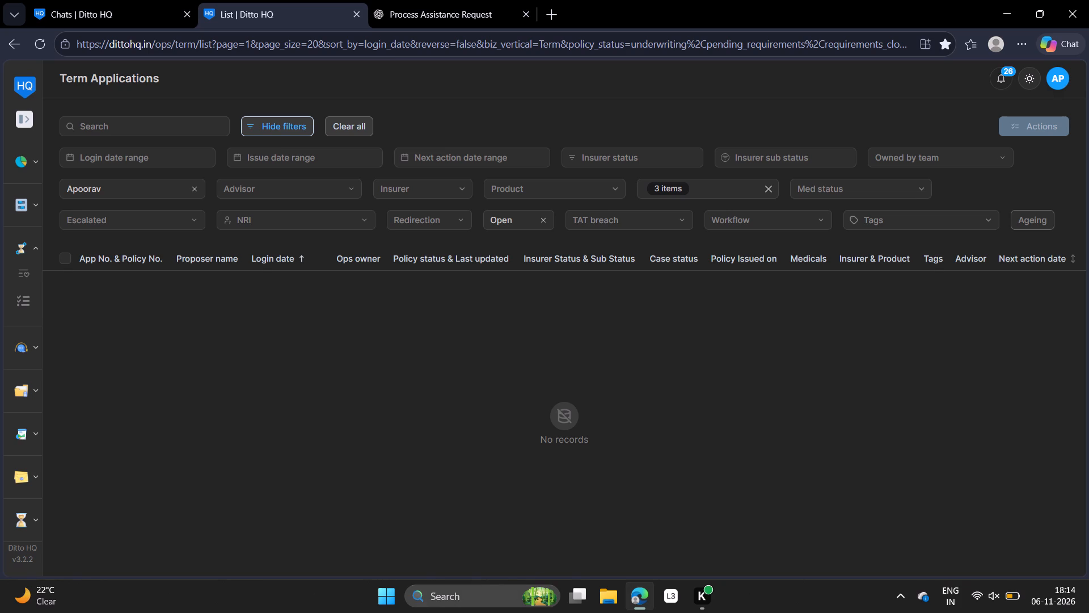
# Open the Windows power options for the computer.
pyautogui.click(386, 593)
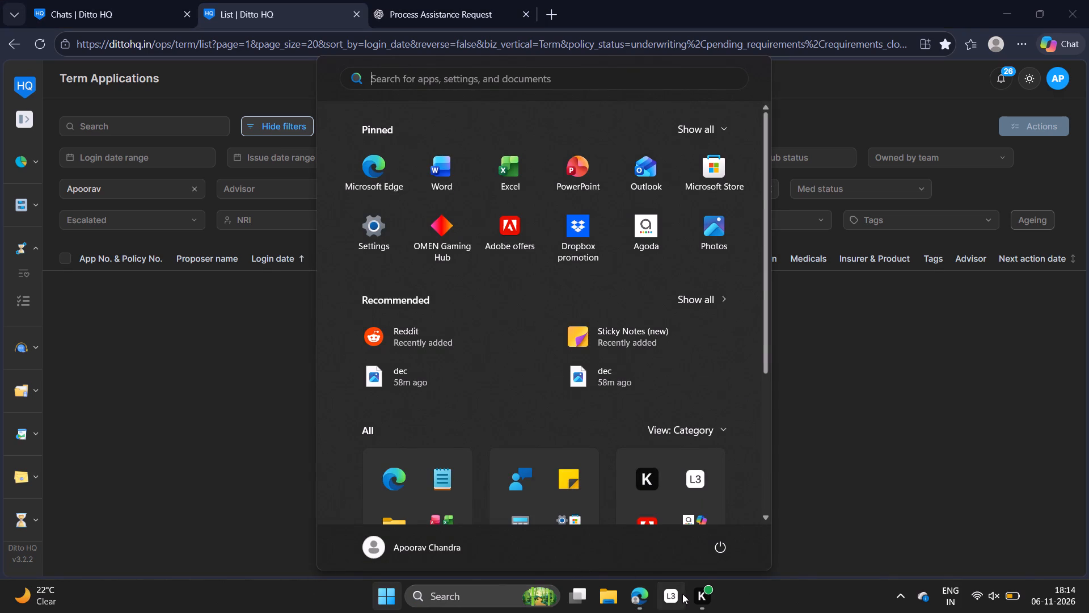
pyautogui.click(725, 544)
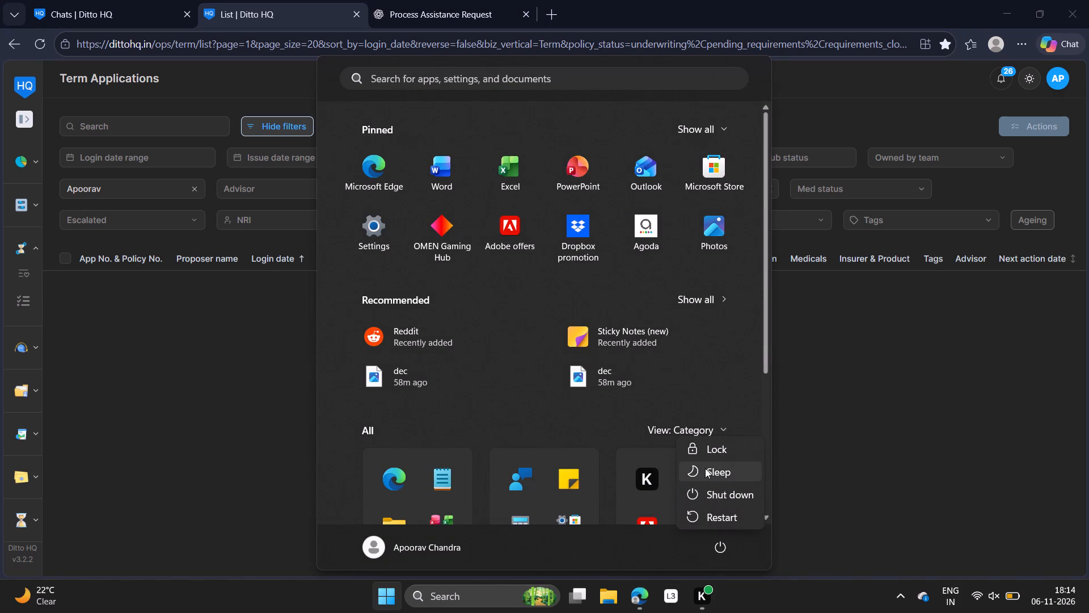